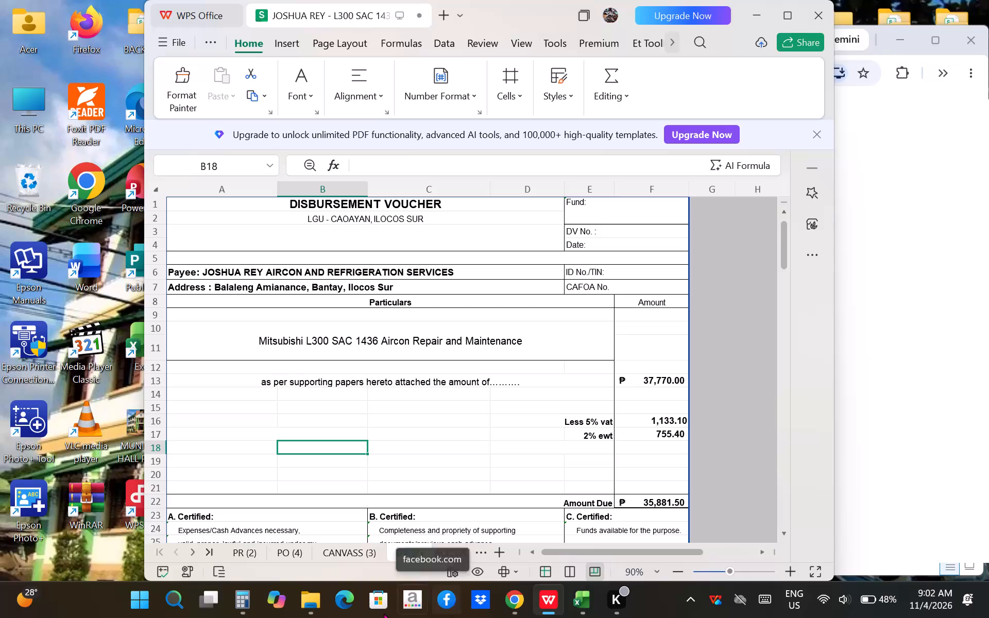
Change the VAT deduction label on the DV (2) sheet to "Less 3% vat" and check the formula behind its amount.
click(501, 437)
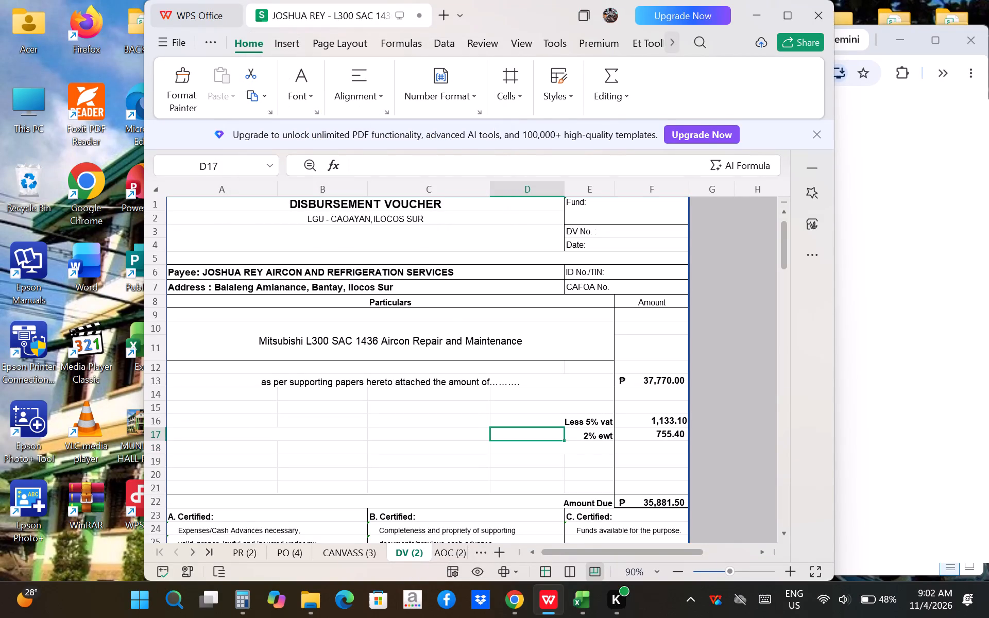
click(590, 425)
double_click(592, 422)
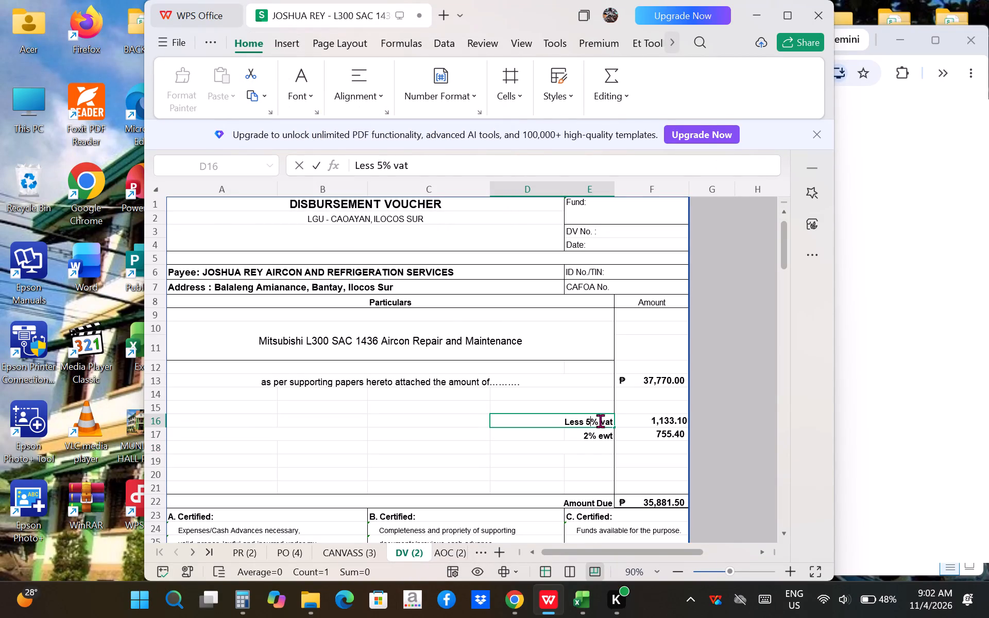
key(BackSpace)
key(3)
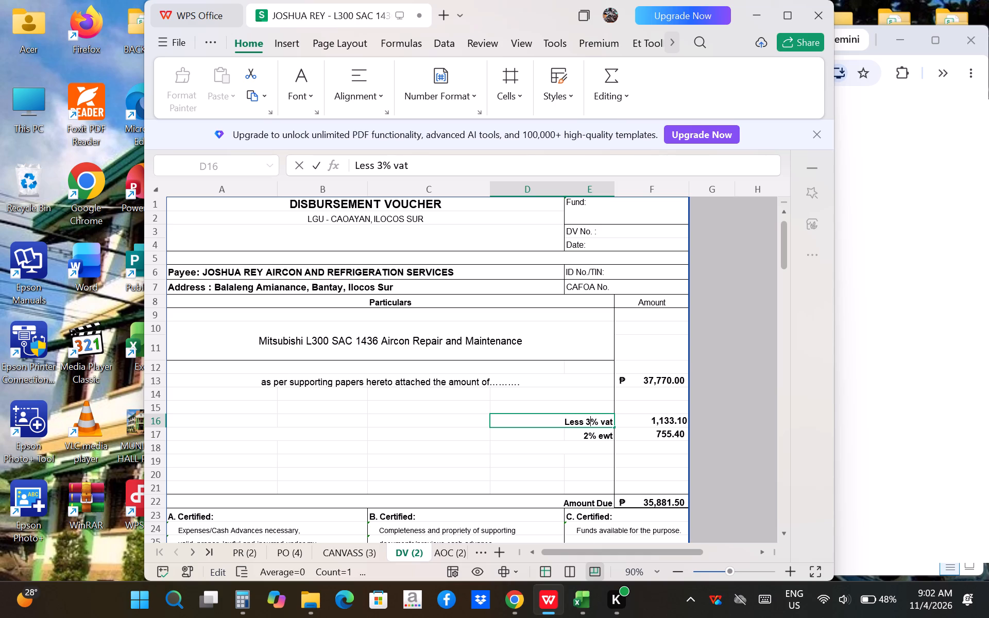
key(Return)
click(653, 421)
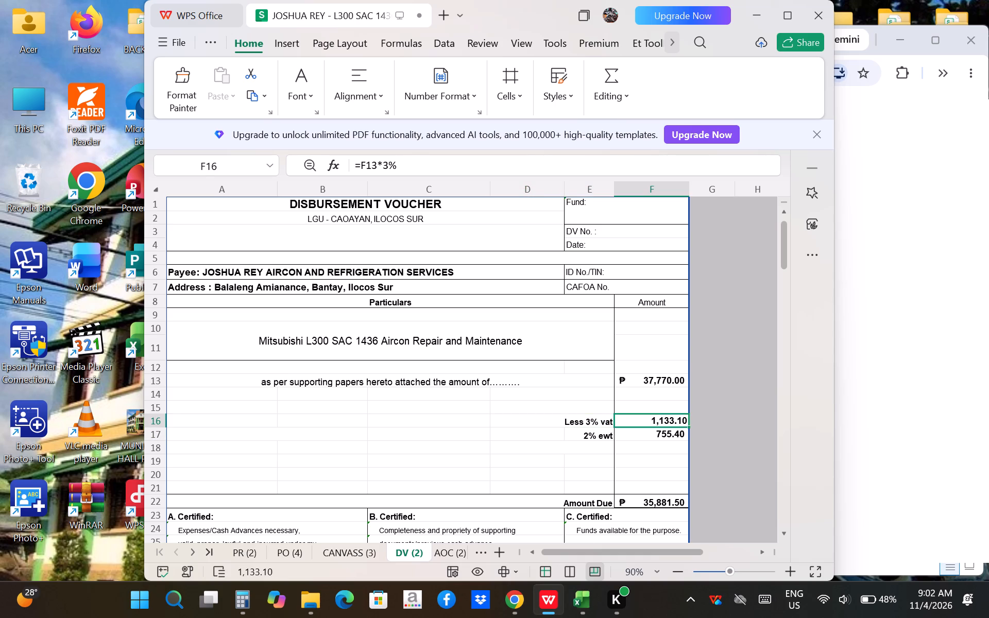
click(662, 380)
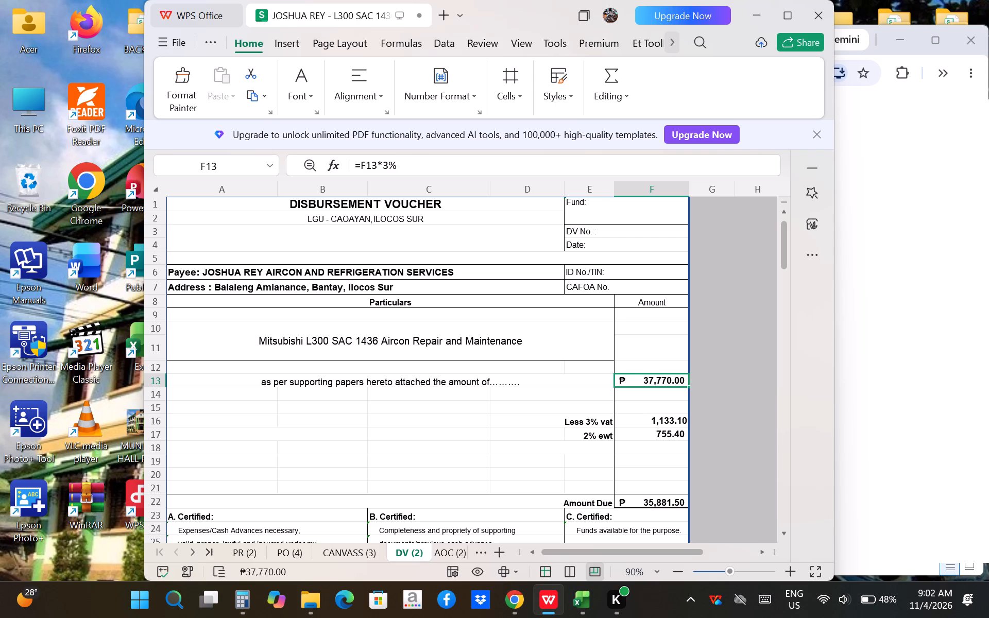
click(657, 423)
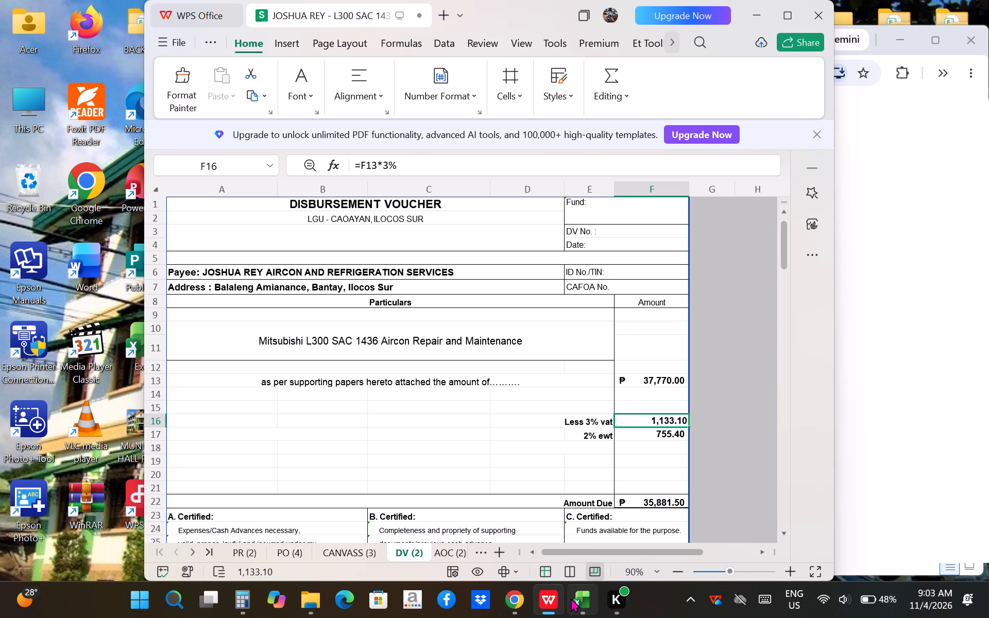
Switch to the trip log workbook Book1 in Excel.
click(579, 540)
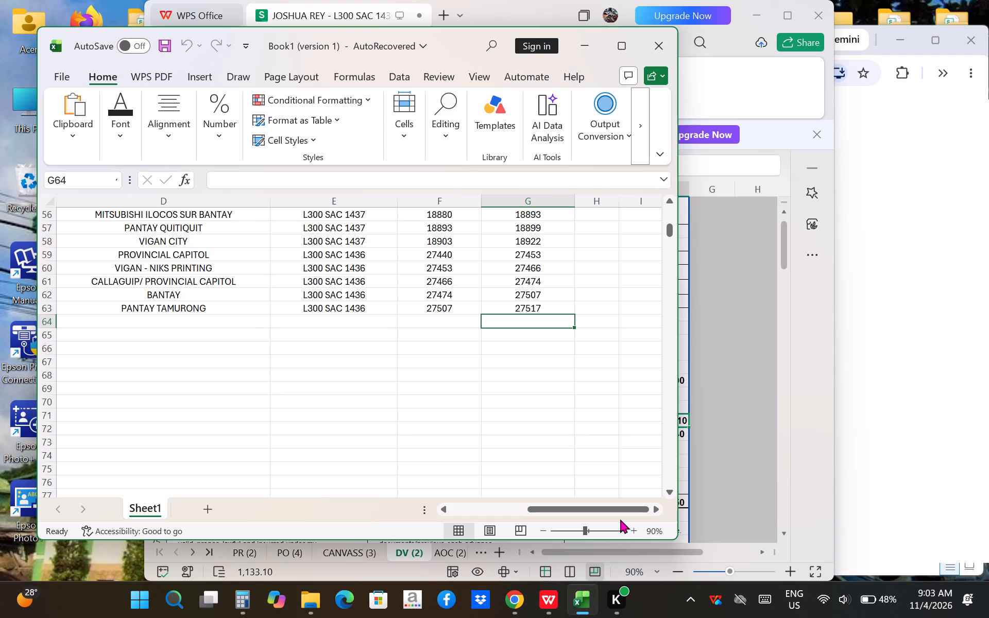
drag(625, 508, 455, 548)
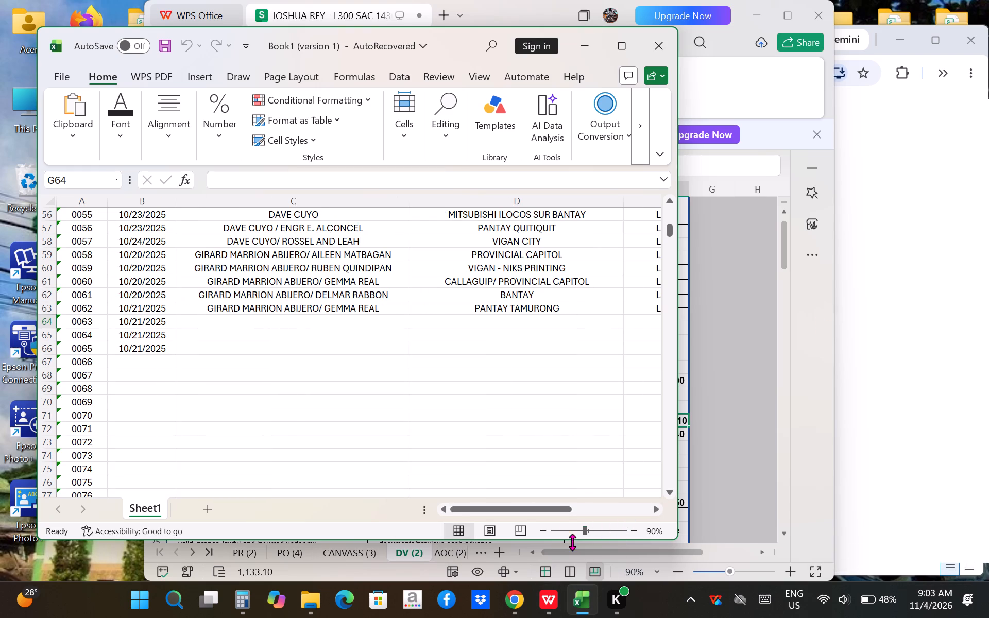
drag(559, 509, 500, 520)
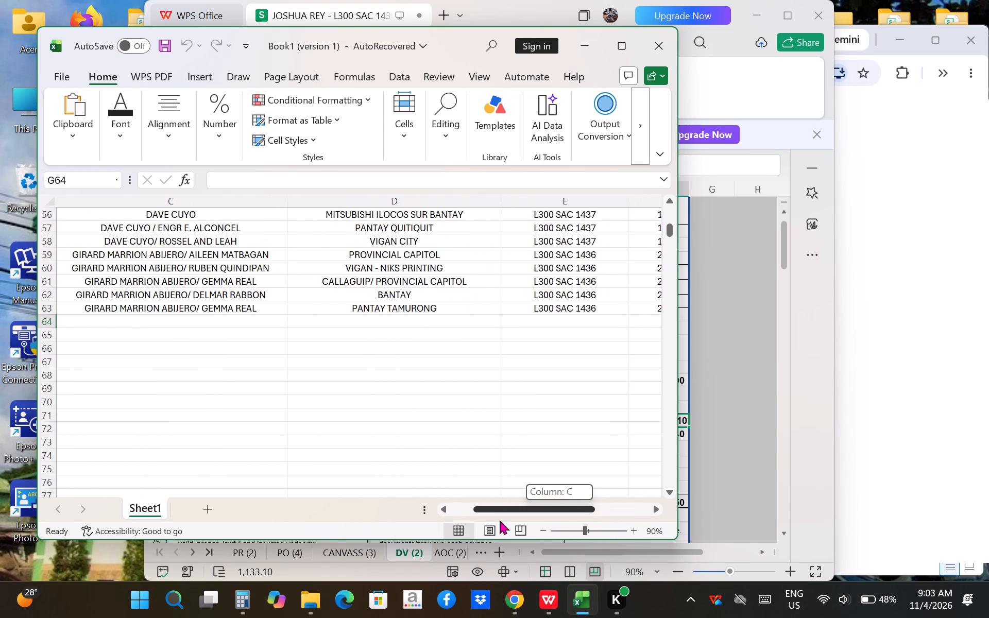
drag(500, 520, 449, 521)
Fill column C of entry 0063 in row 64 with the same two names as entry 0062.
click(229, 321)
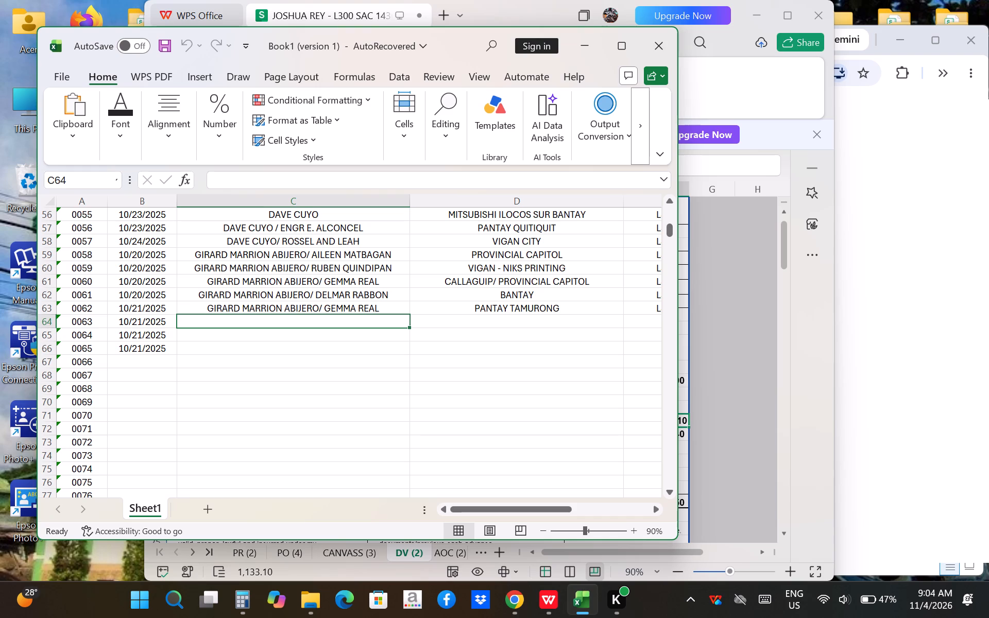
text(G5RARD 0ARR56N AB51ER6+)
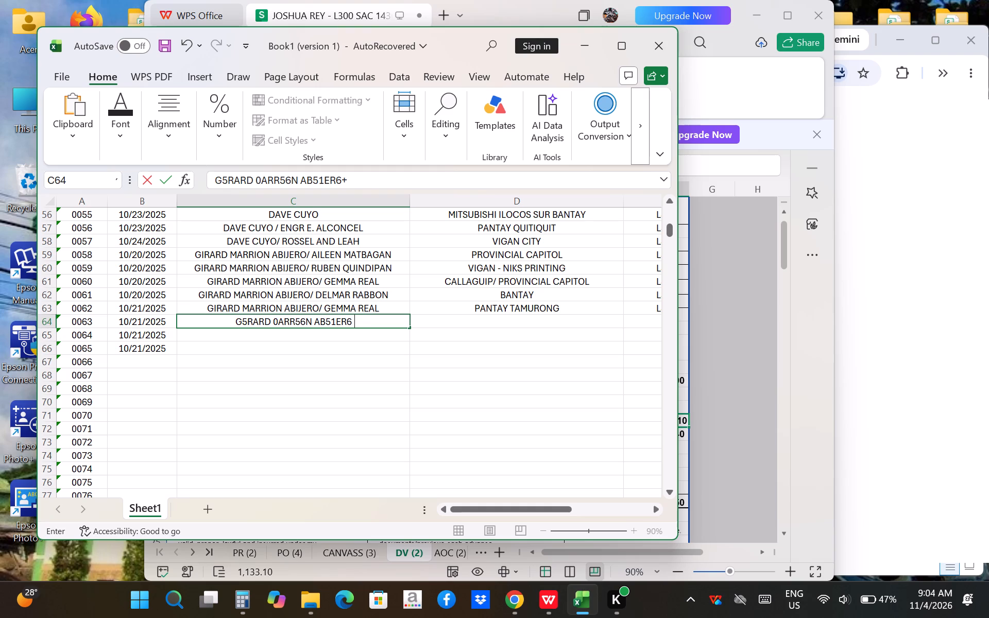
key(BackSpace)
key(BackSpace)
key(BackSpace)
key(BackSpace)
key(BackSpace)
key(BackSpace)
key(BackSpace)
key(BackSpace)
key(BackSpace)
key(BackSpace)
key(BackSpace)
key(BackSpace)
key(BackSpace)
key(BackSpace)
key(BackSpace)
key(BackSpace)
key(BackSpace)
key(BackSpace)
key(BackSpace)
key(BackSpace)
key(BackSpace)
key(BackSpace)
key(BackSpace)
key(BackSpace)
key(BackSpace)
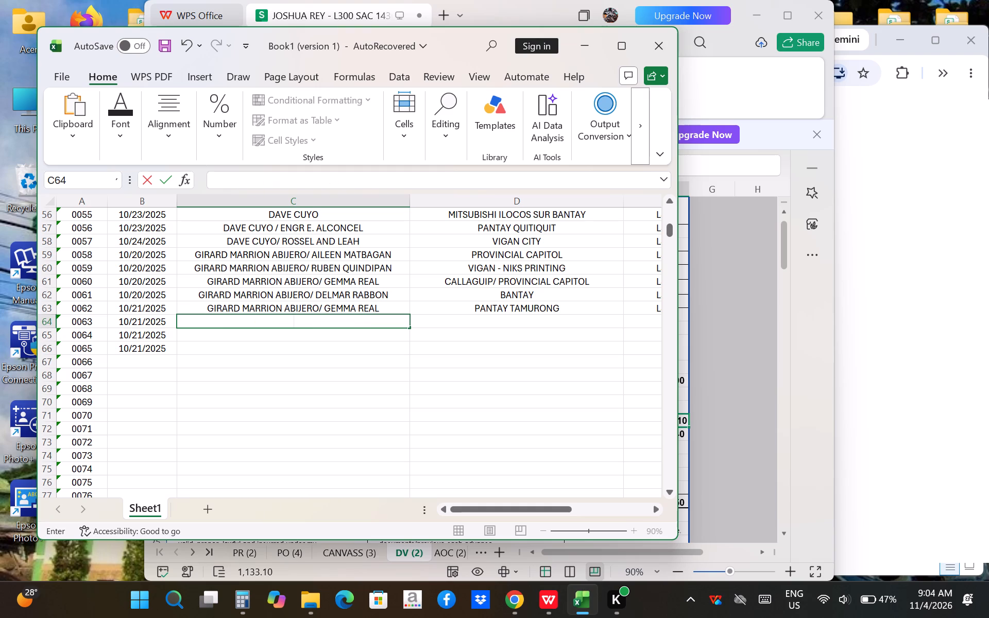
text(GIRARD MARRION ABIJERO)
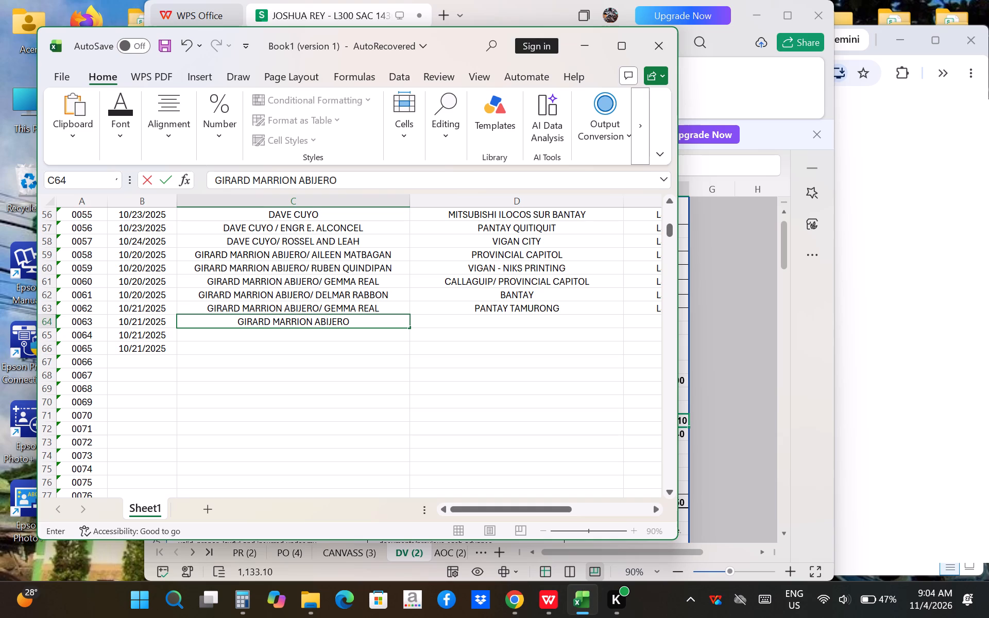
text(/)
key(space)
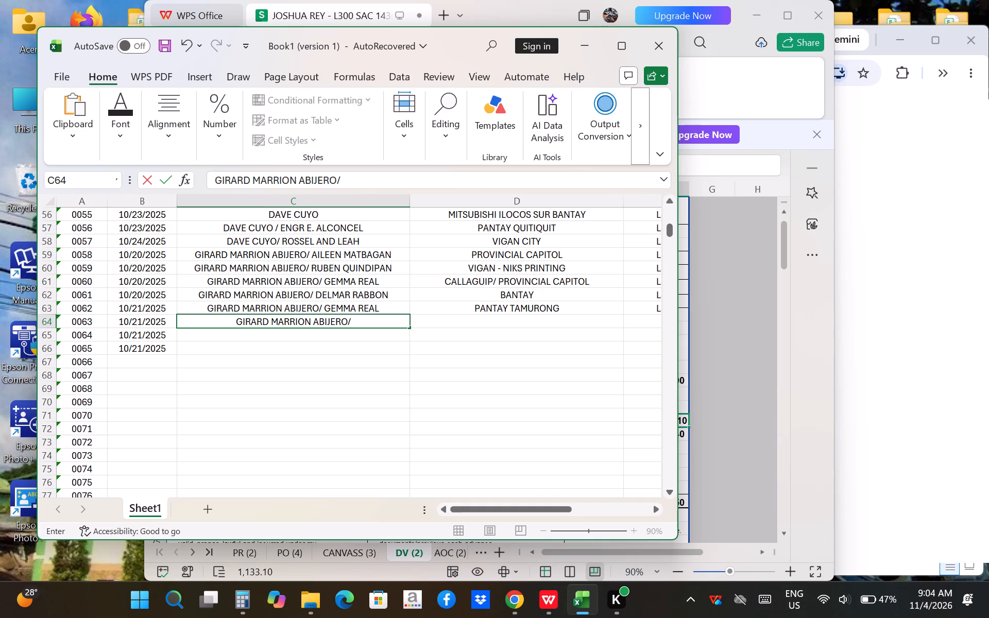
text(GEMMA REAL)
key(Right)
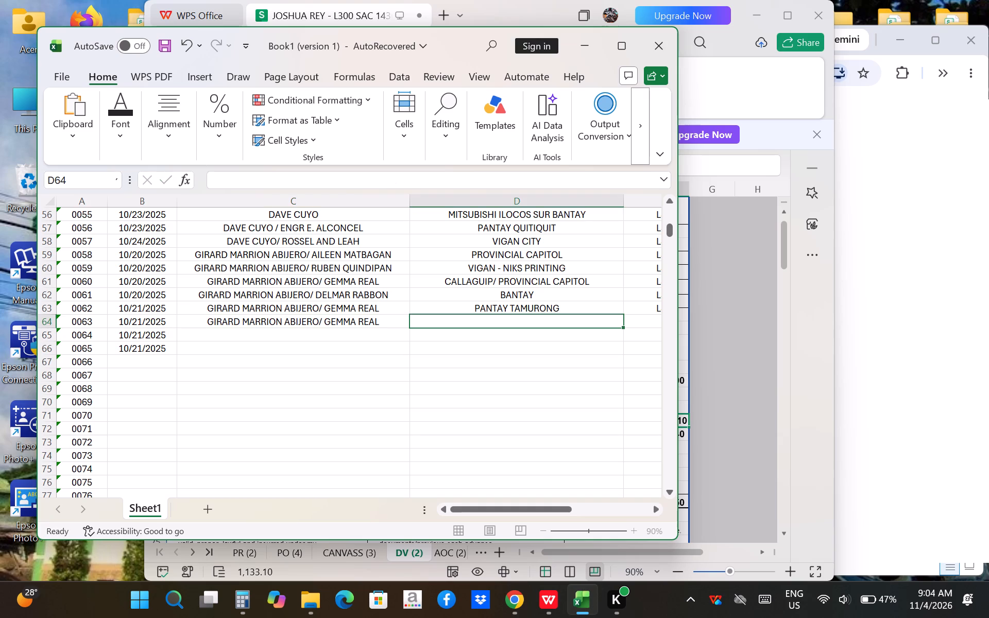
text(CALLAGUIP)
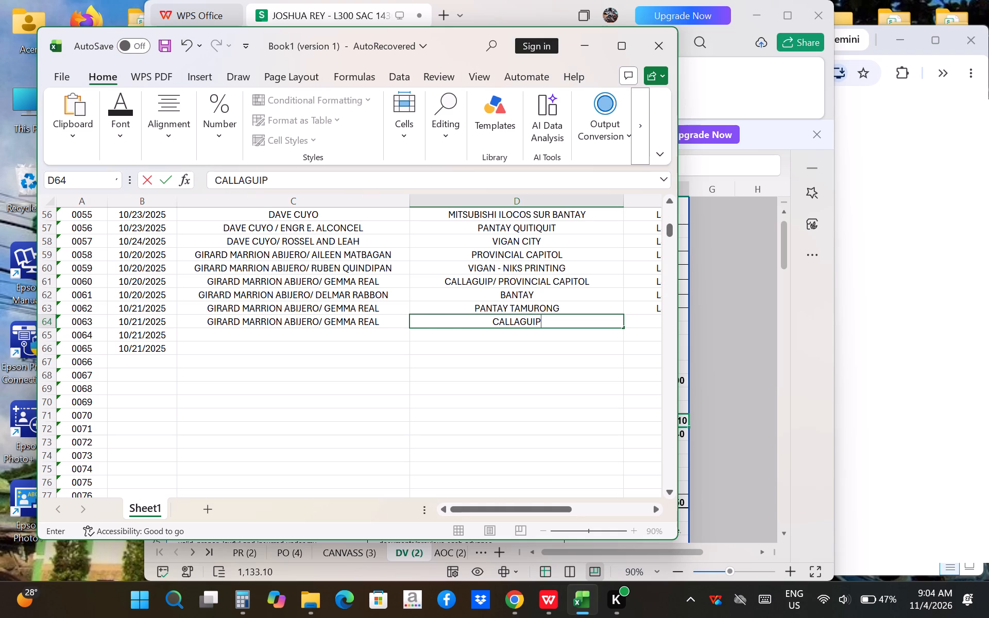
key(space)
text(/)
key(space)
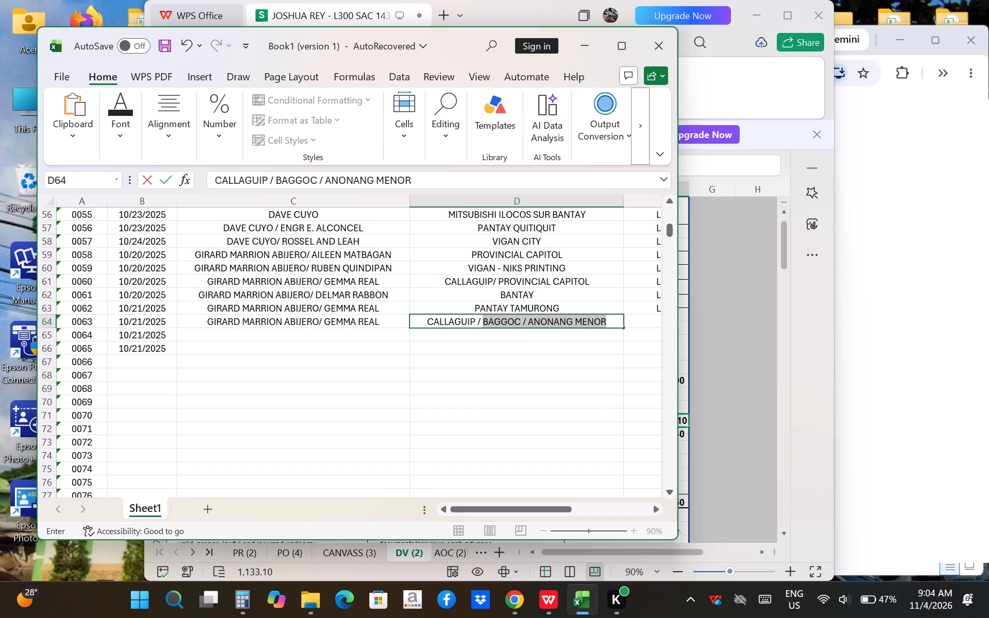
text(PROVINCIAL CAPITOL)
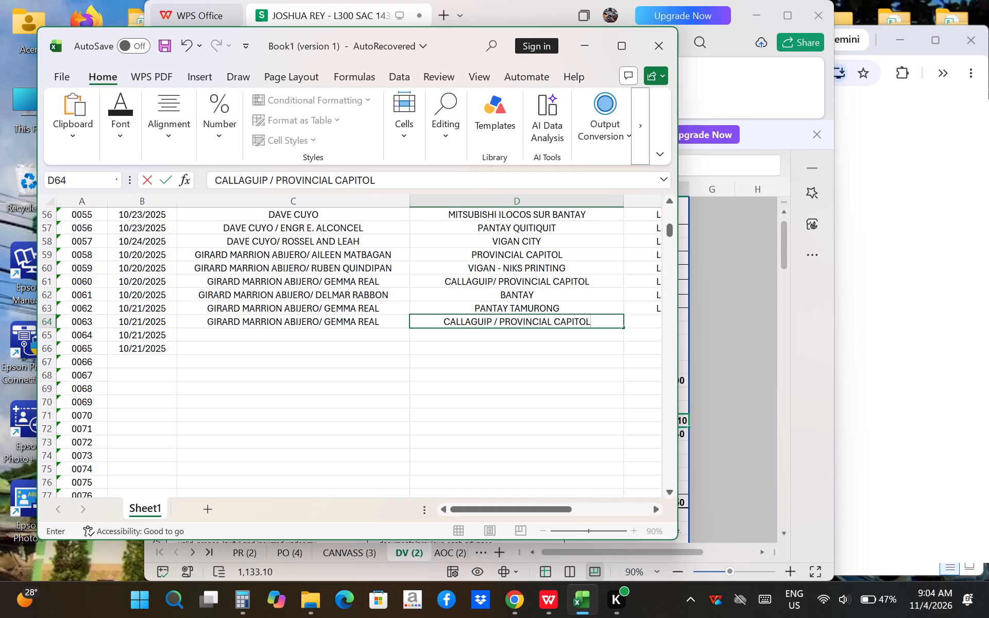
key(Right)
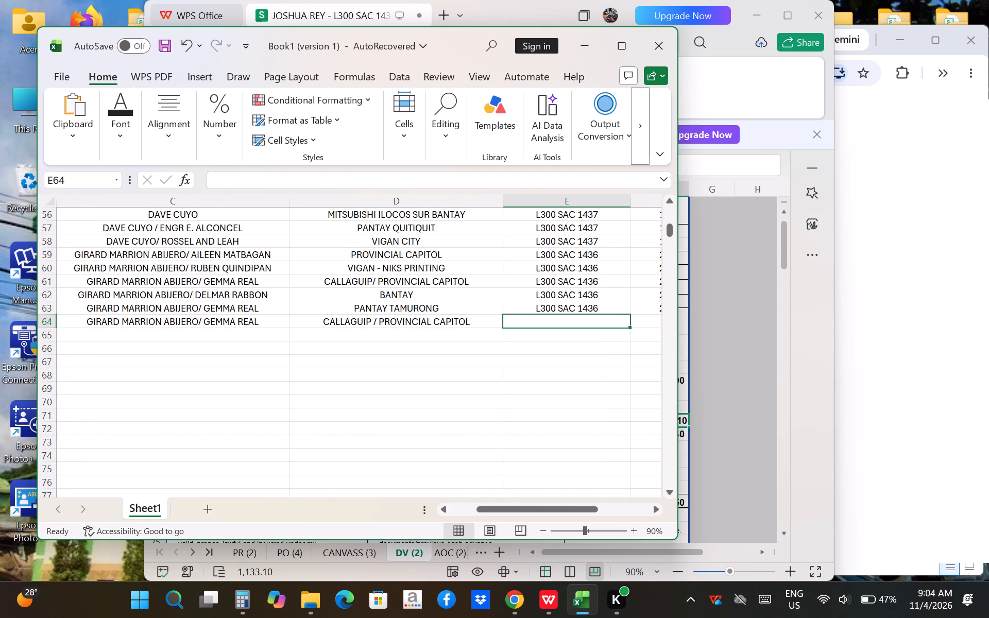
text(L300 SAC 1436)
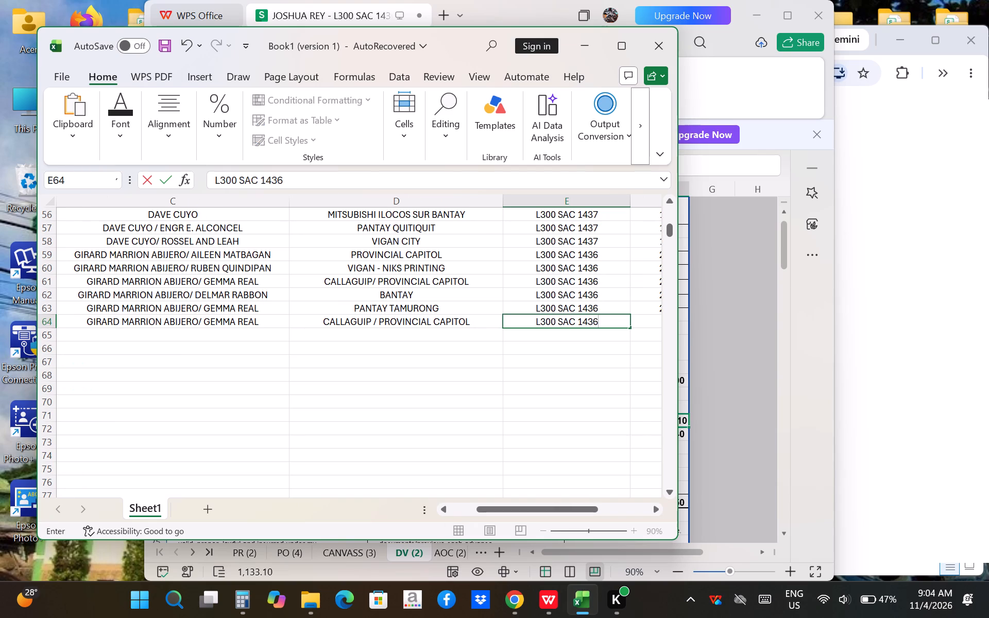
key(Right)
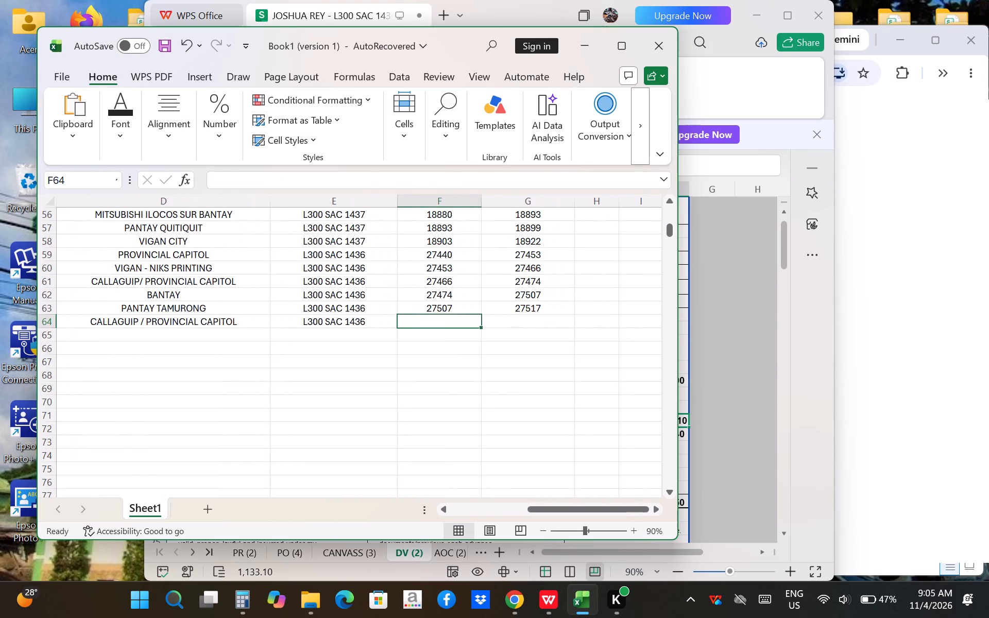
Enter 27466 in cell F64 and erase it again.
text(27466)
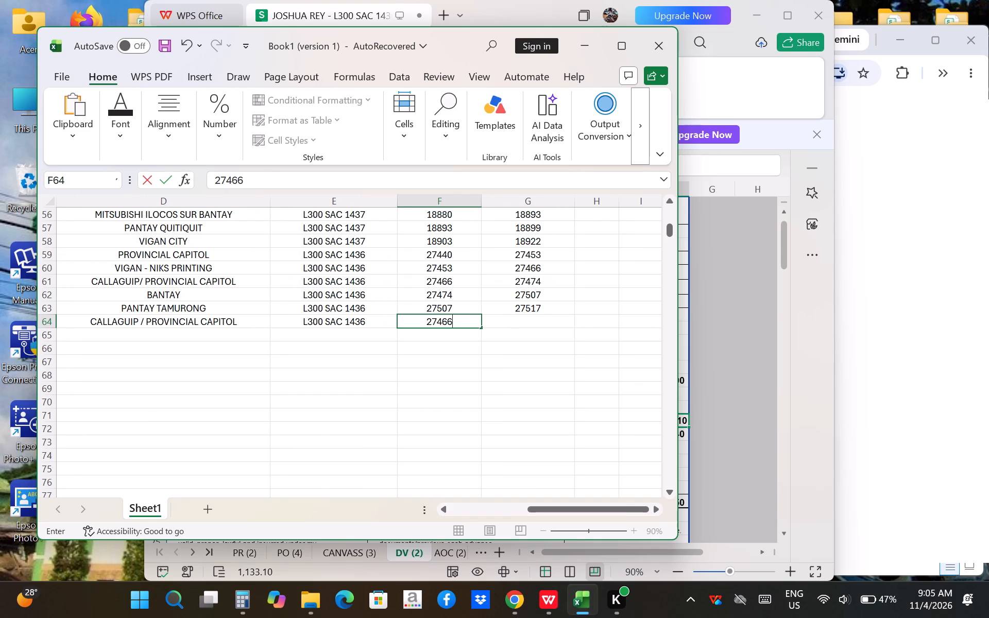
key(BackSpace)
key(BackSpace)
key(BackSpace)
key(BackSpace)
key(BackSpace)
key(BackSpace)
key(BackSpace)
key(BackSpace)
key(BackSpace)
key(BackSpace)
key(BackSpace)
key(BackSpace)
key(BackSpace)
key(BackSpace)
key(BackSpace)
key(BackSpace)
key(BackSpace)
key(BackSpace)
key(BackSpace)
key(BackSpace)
Clear the contents of the entire row 64.
click(51, 323)
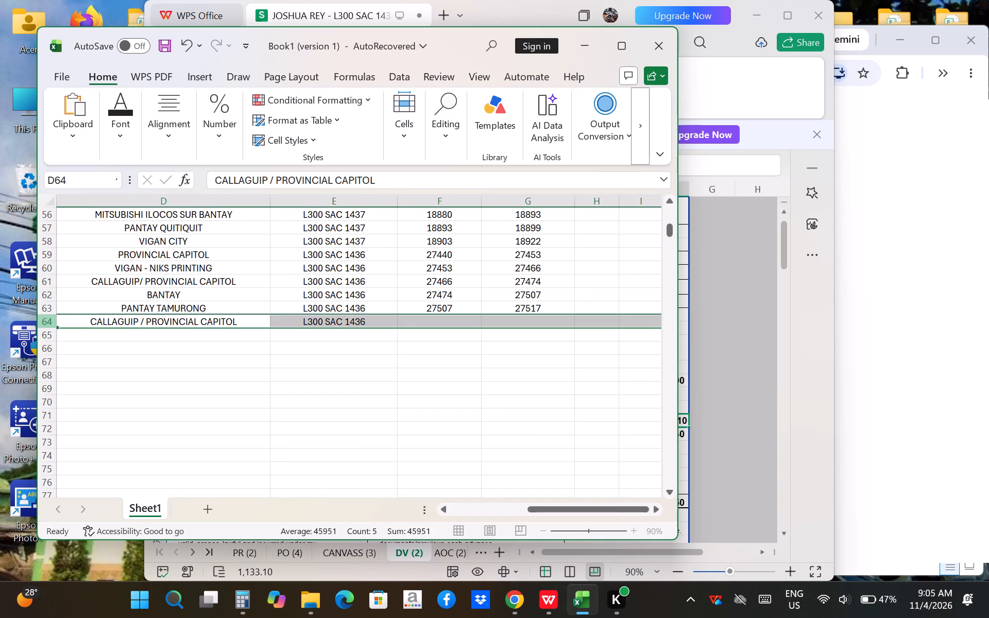
key(Delete)
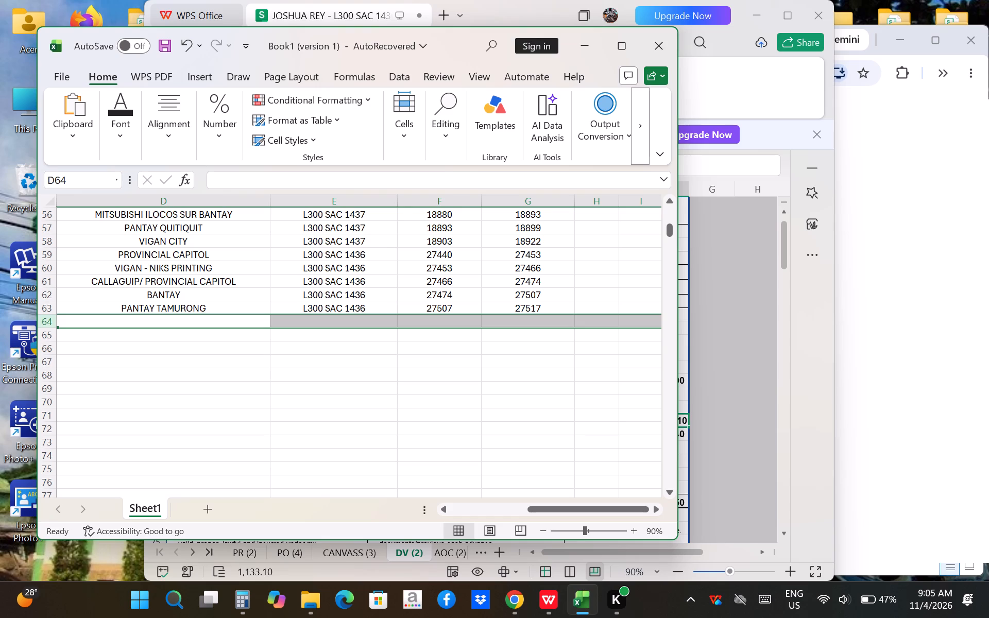
Fill the serial number series down from 0062 in A63 so that A64 holds 0063.
drag(595, 512, 488, 511)
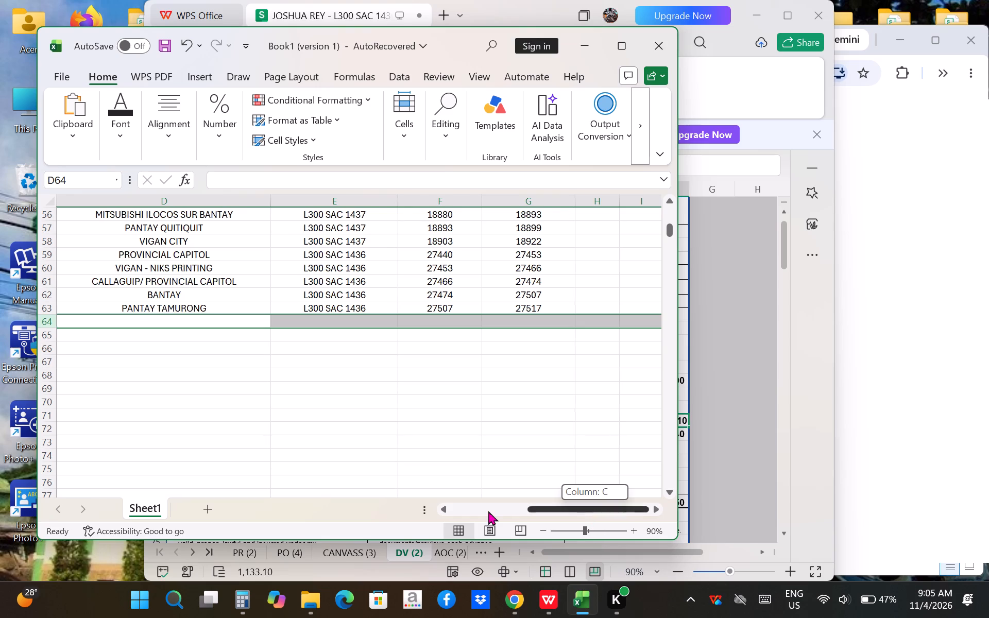
drag(488, 511, 286, 510)
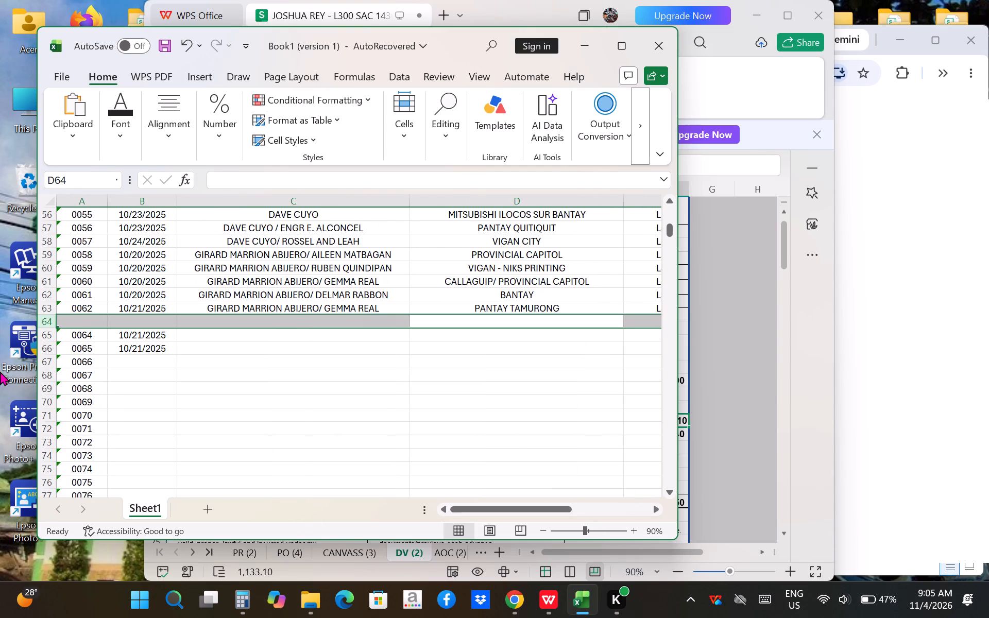
click(71, 326)
click(76, 323)
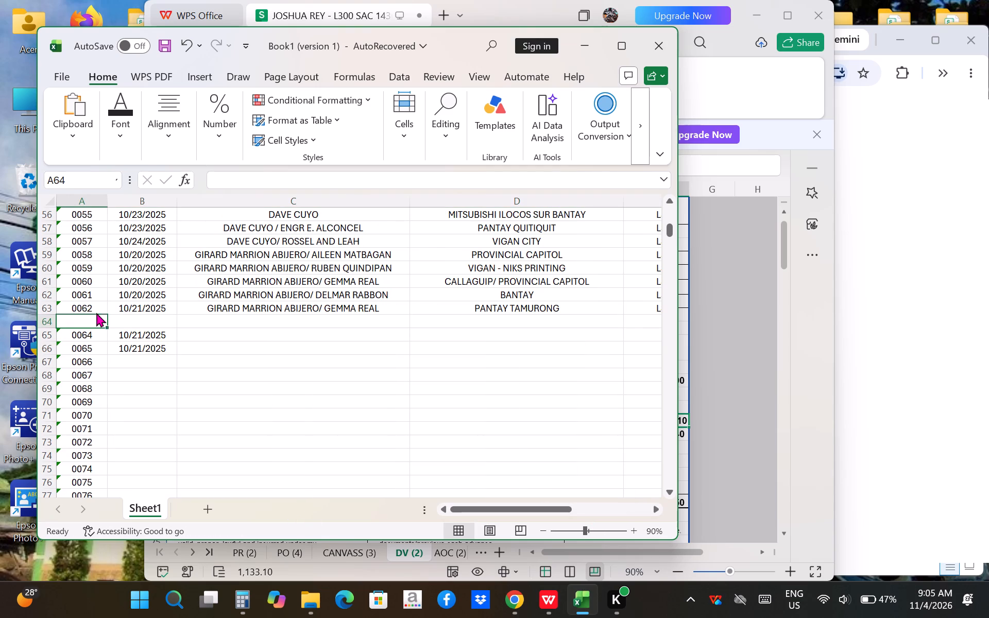
click(96, 313)
click(103, 309)
drag(107, 316, 103, 324)
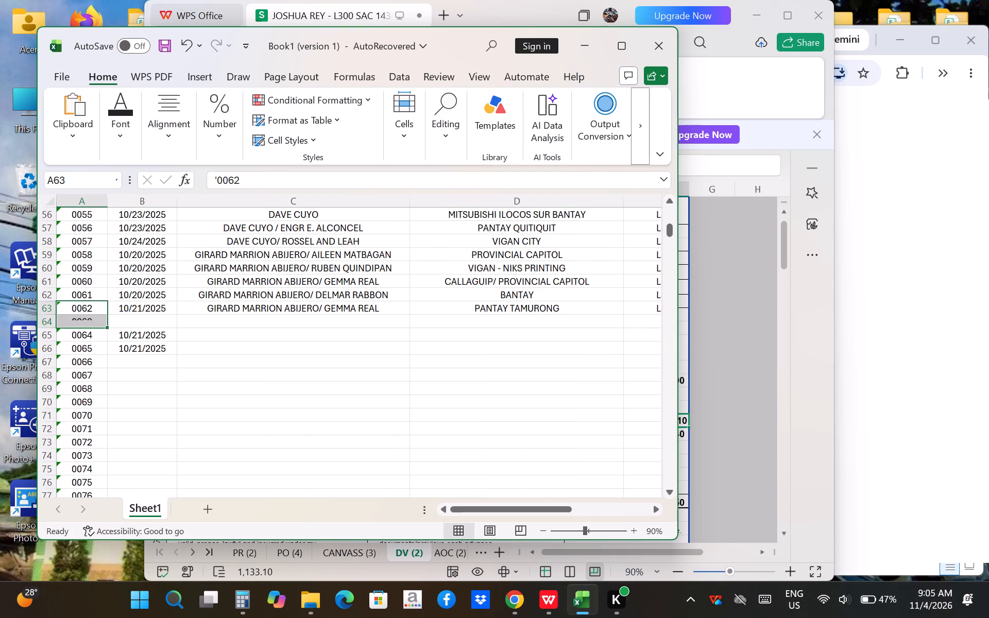
Look through the earlier trip log entries and return to the latest filled entry, 0062.
click(267, 367)
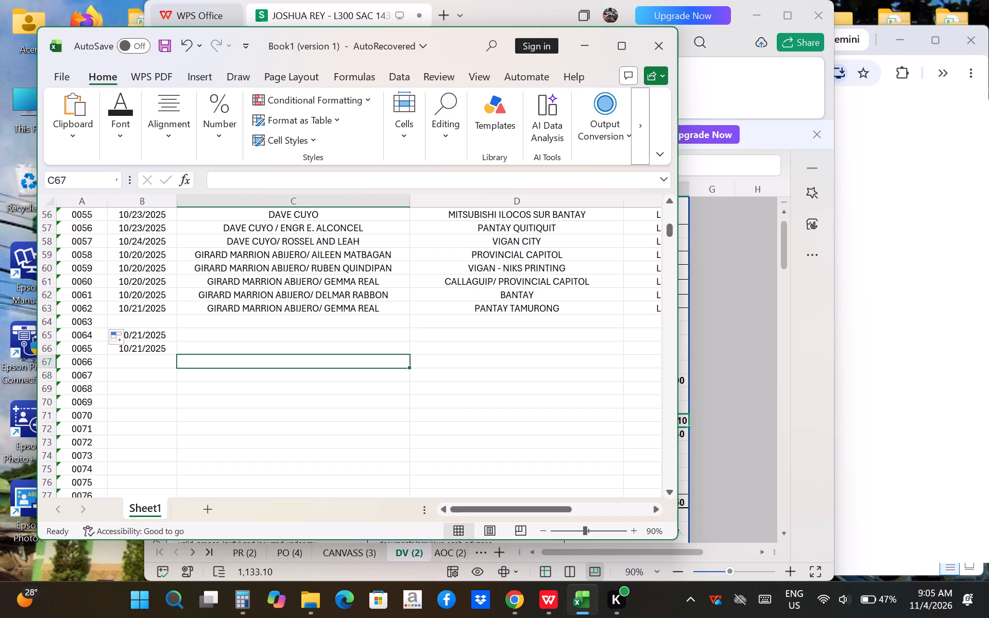
scroll(140, 370, up, 19)
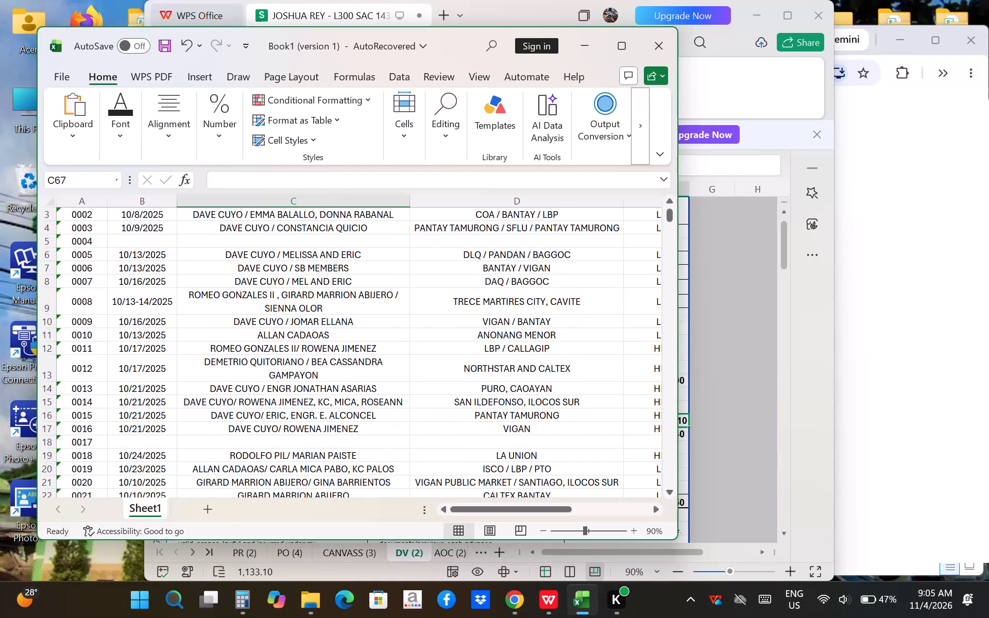
scroll(143, 367, down, 8)
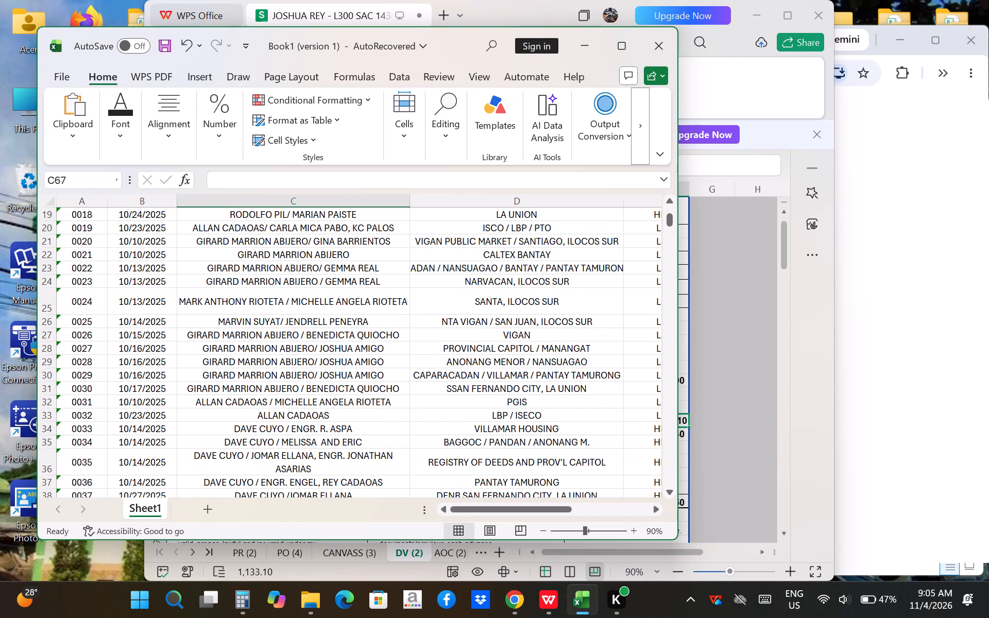
scroll(144, 368, down, 15)
scroll(138, 385, up, 4)
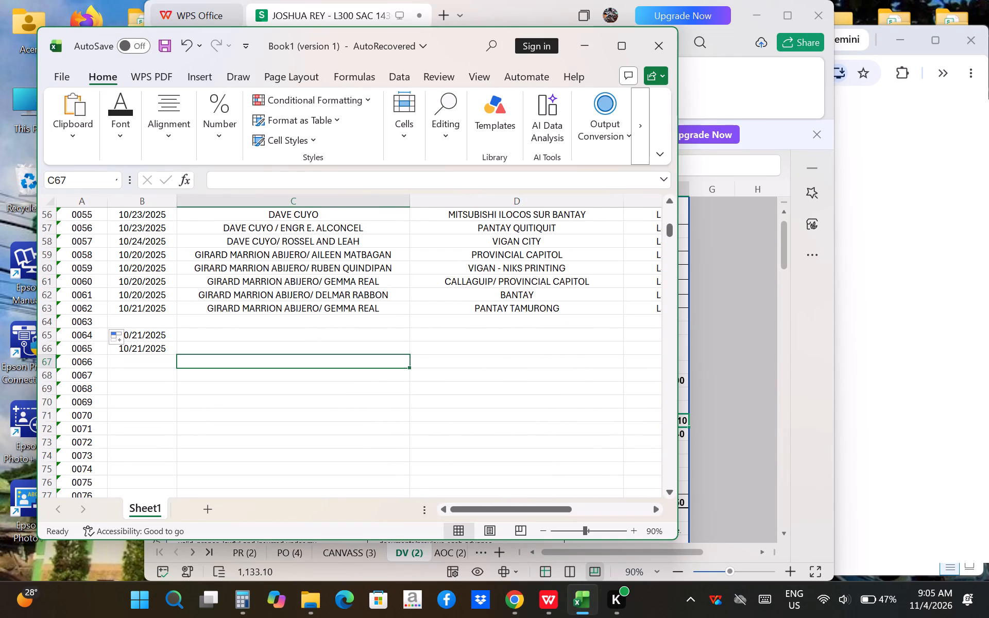
click(88, 307)
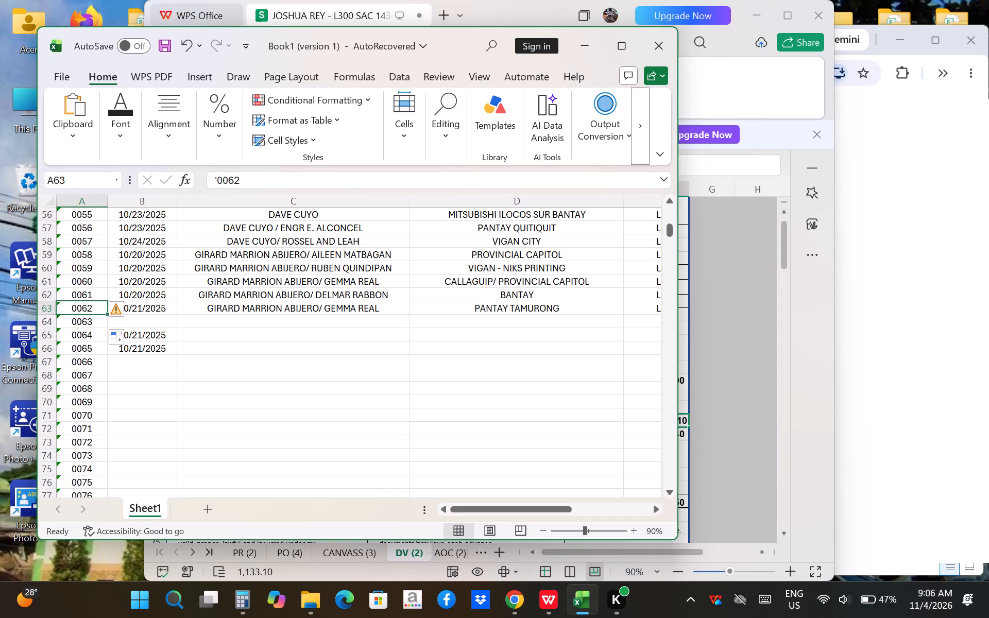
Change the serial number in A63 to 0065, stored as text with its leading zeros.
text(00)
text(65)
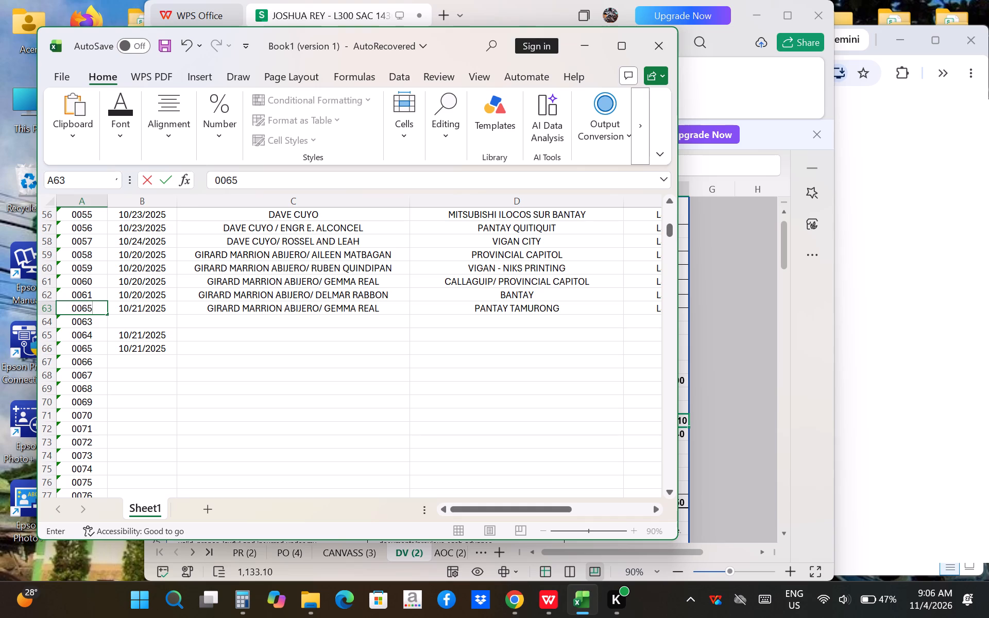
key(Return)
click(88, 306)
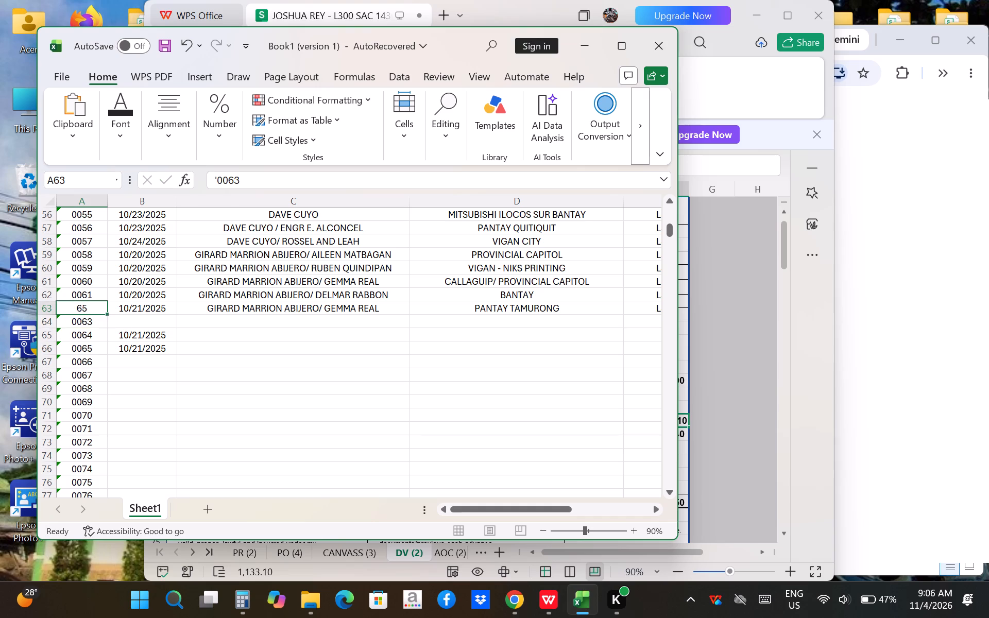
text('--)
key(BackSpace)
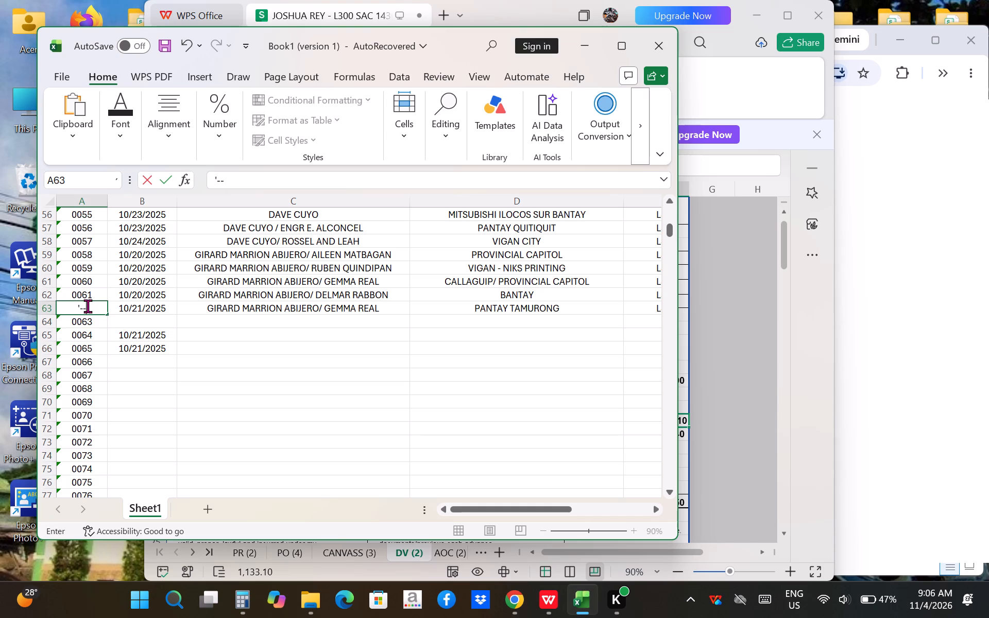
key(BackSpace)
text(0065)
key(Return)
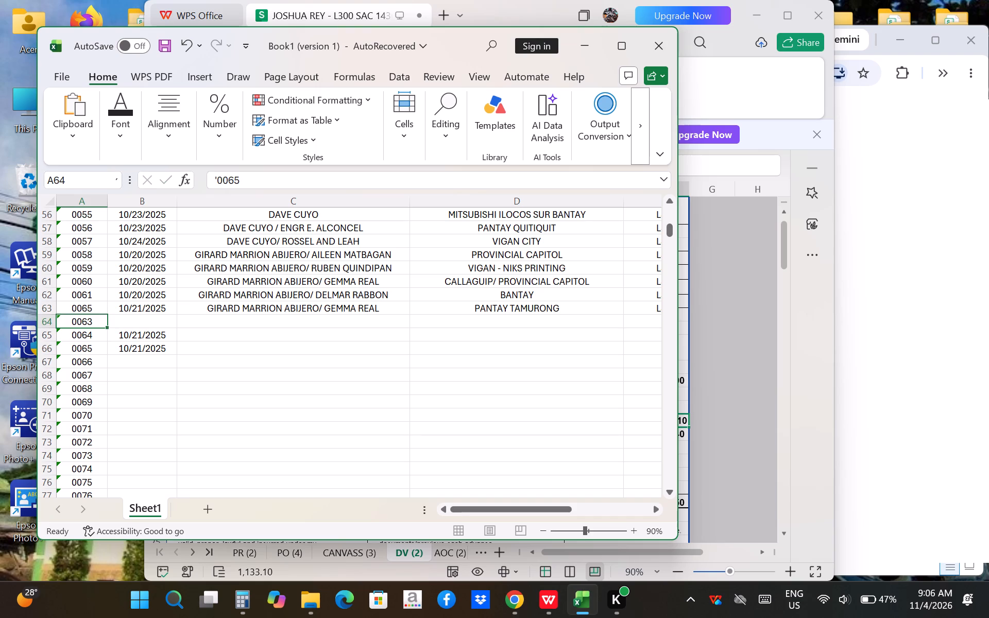
Clear the contents of the entire serial number column A.
scroll(116, 341, up, 1)
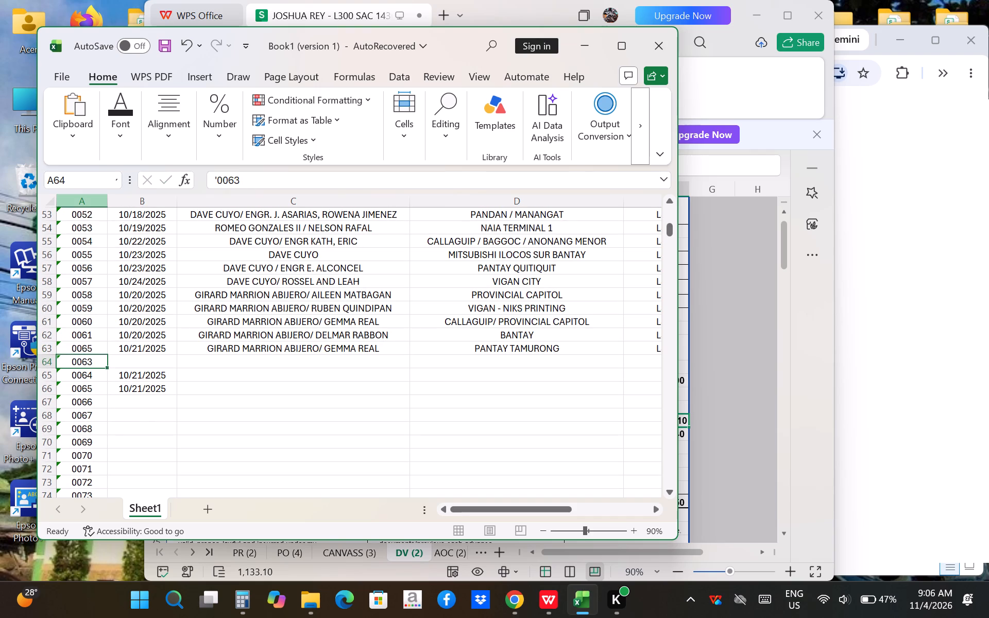
click(75, 201)
key(Delete)
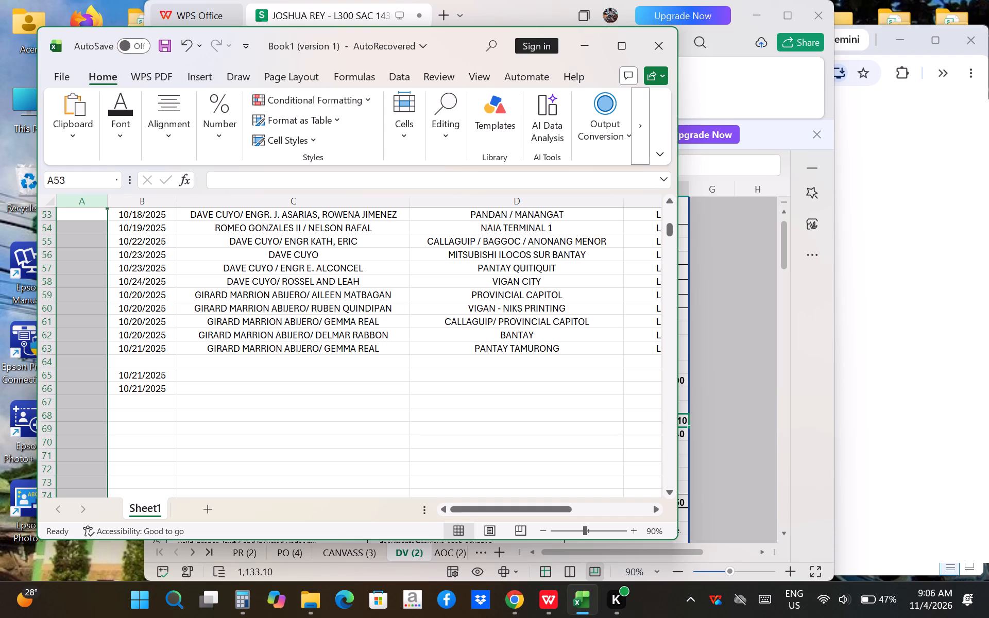
Copy the date 10/21/2025 from B63 into the empty cell B64.
click(134, 362)
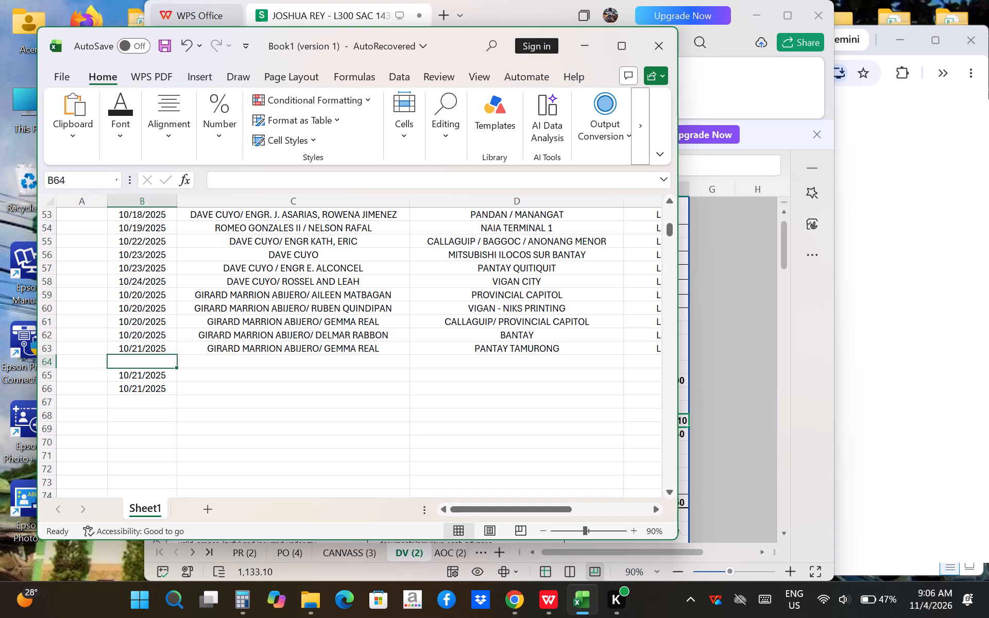
click(141, 349)
key(ctrl+c)
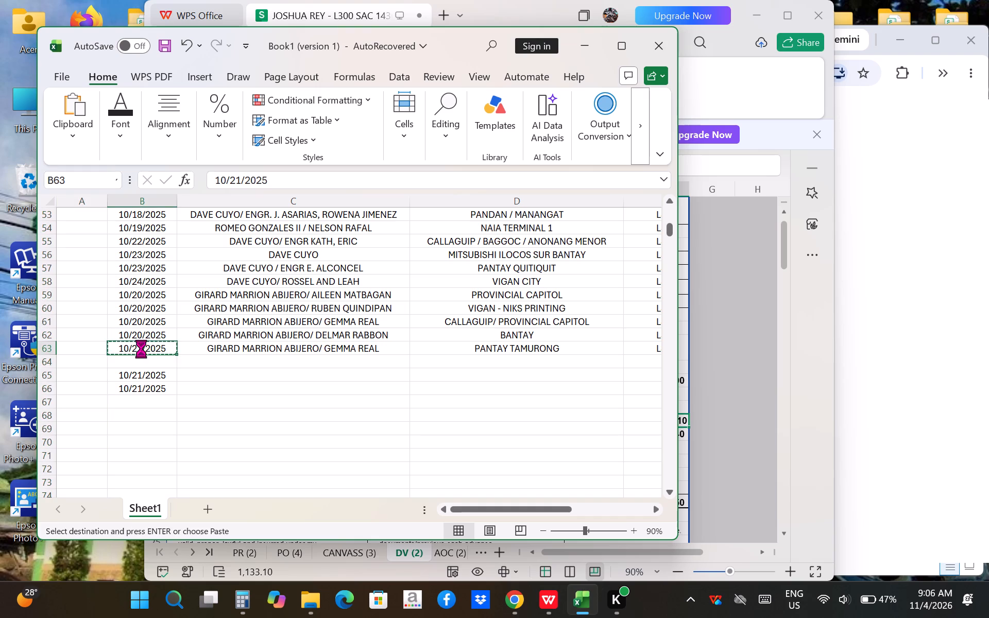
click(144, 366)
key(Return)
key(Right)
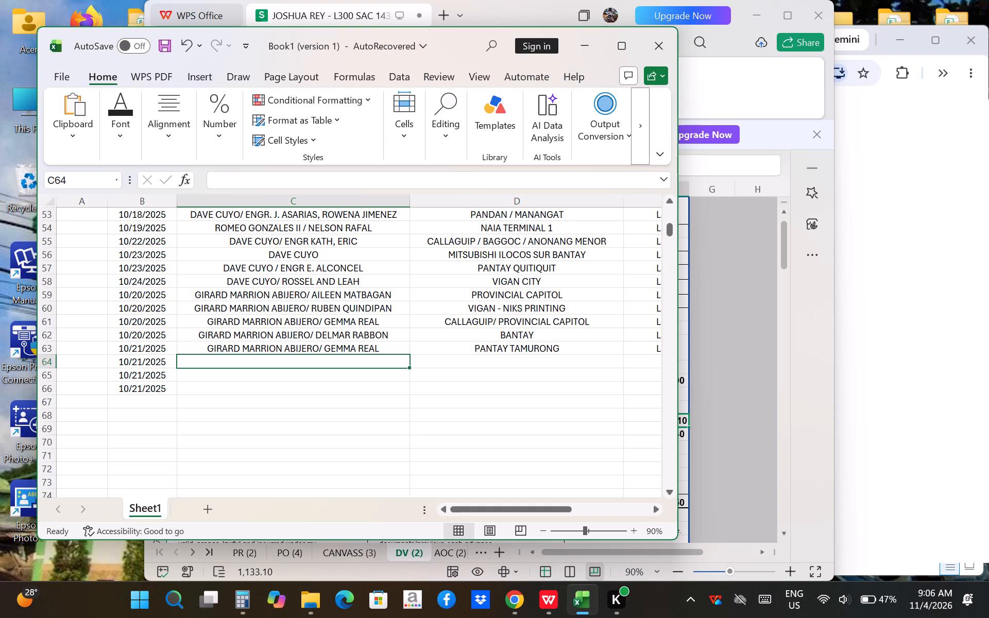
Enter serial number 0066 as text in A64 and the driver and passenger names in C64.
click(93, 363)
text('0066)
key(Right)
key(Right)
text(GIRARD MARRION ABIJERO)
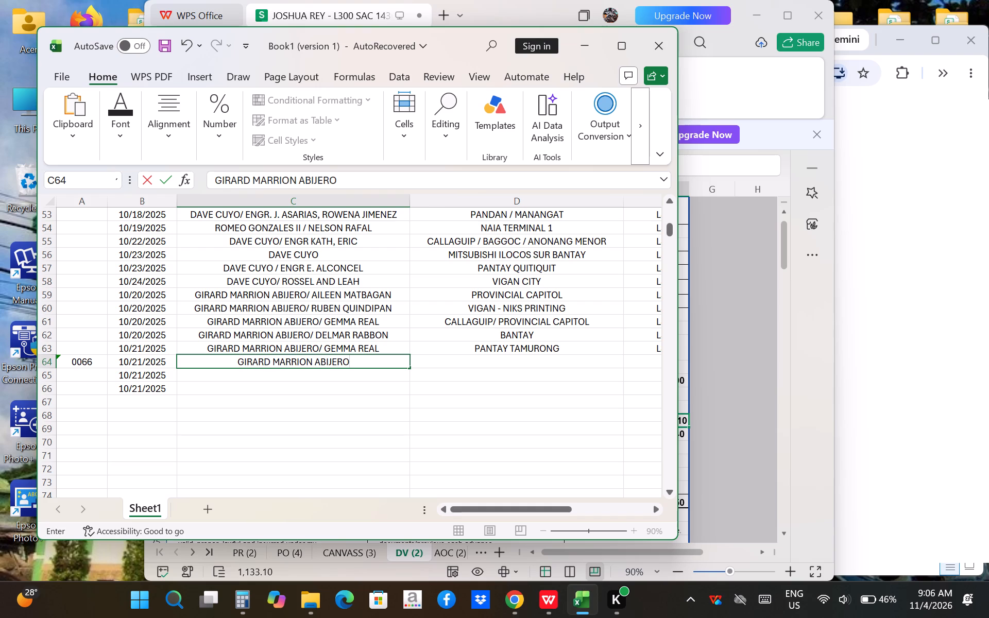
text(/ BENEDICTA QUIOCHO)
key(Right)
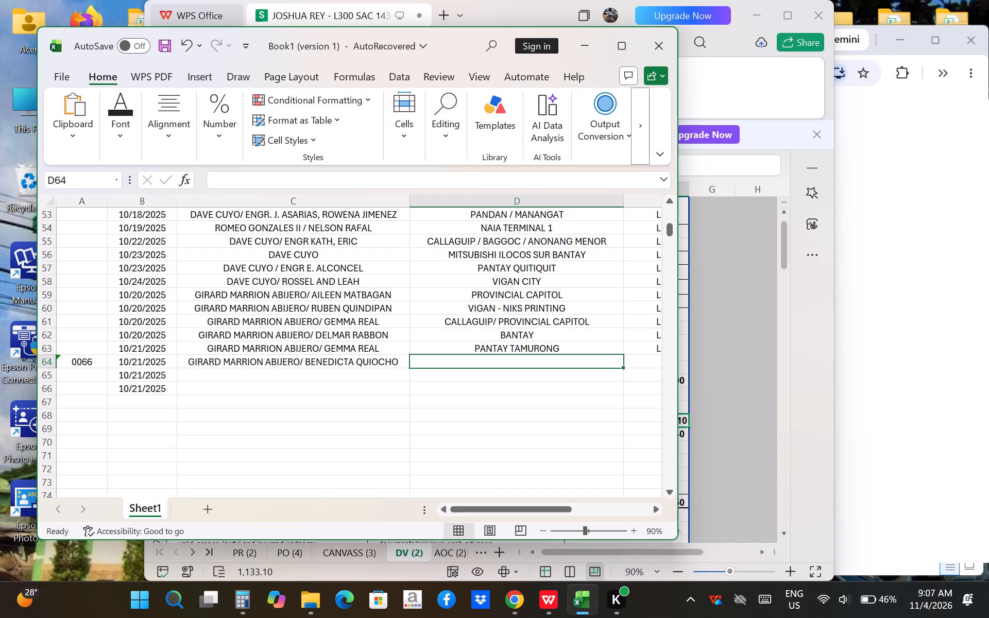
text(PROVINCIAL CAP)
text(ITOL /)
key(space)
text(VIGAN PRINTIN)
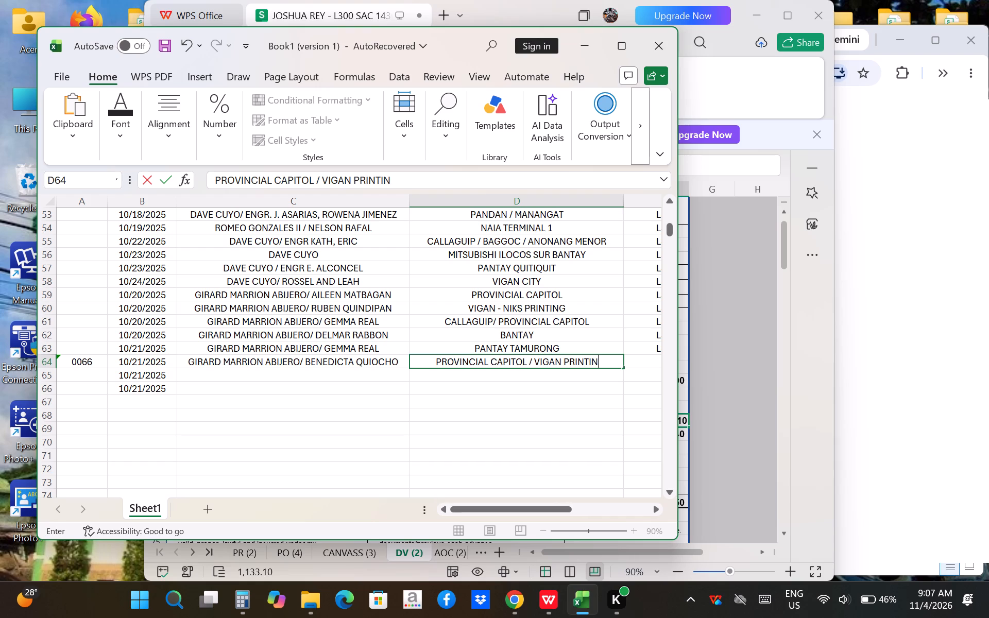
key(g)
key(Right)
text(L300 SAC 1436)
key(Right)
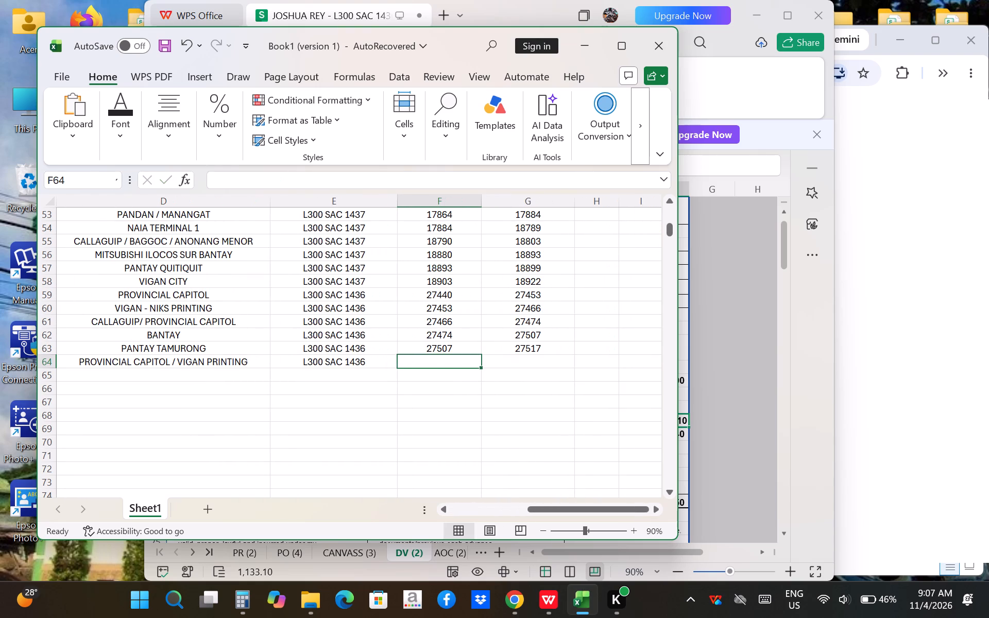
Enter 27517 in F64 and 27538 in G64 for trip 0066.
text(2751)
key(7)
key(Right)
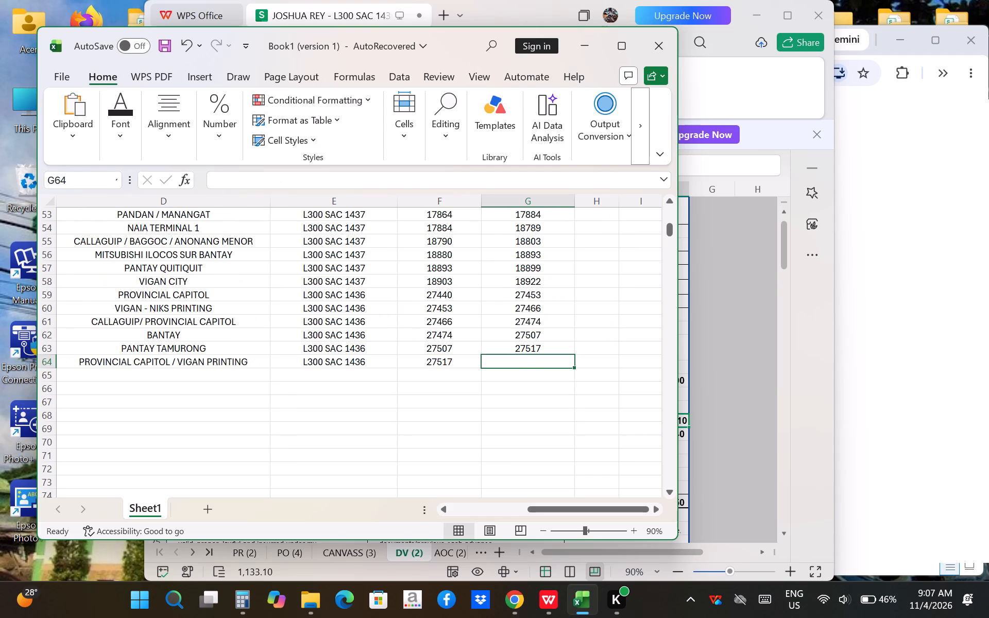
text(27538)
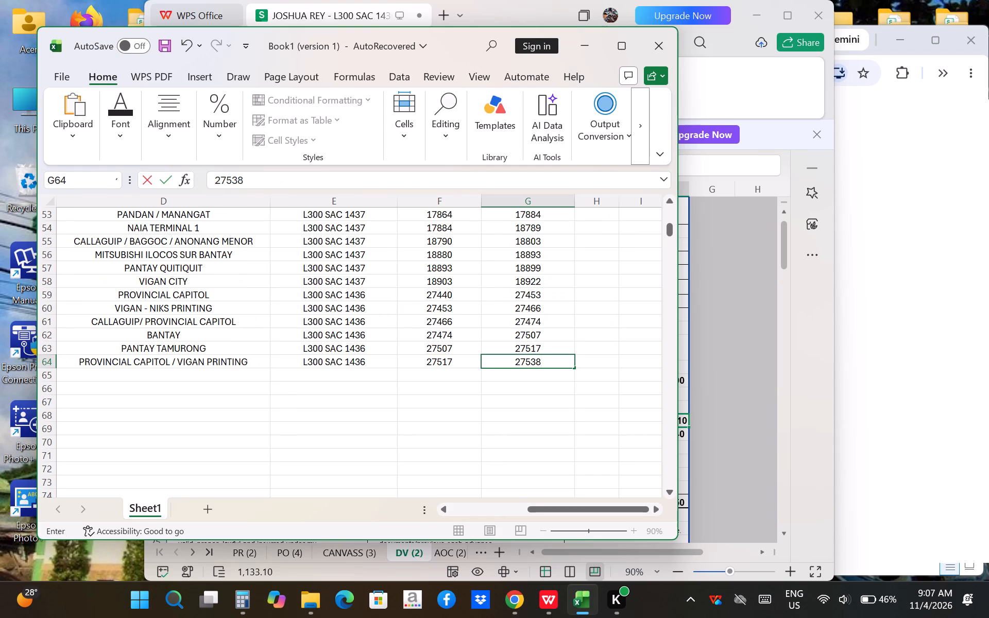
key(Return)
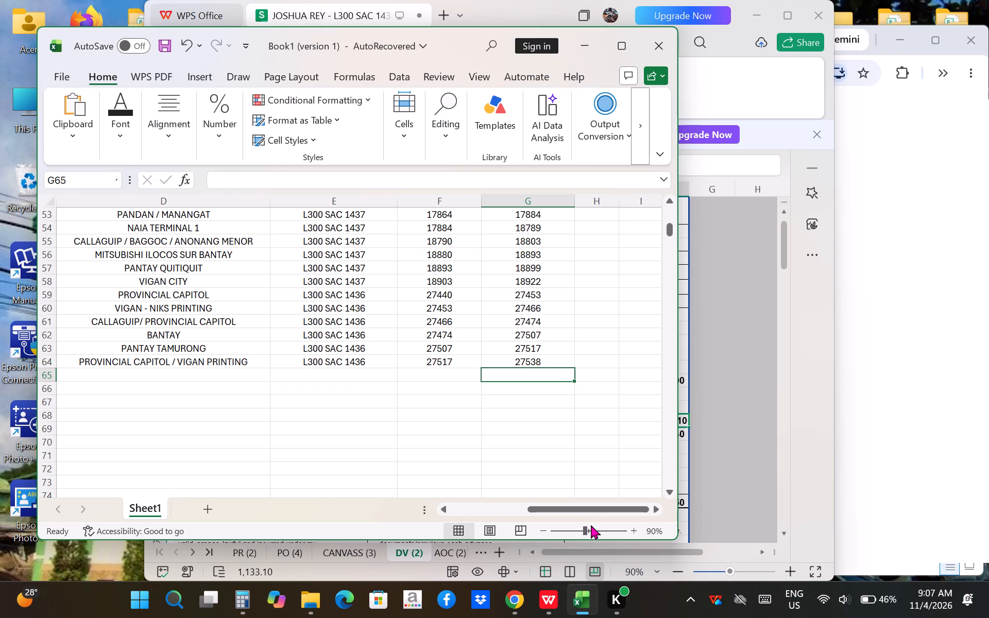
Fill the serial number series down from A64 so that A65 holds 0067.
drag(599, 507, 487, 509)
click(261, 380)
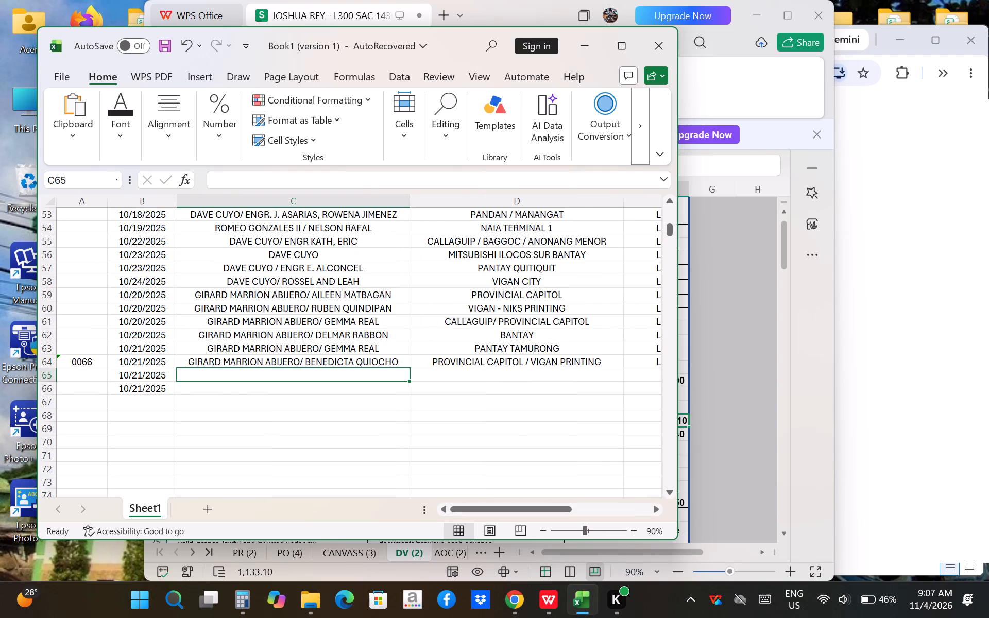
click(84, 374)
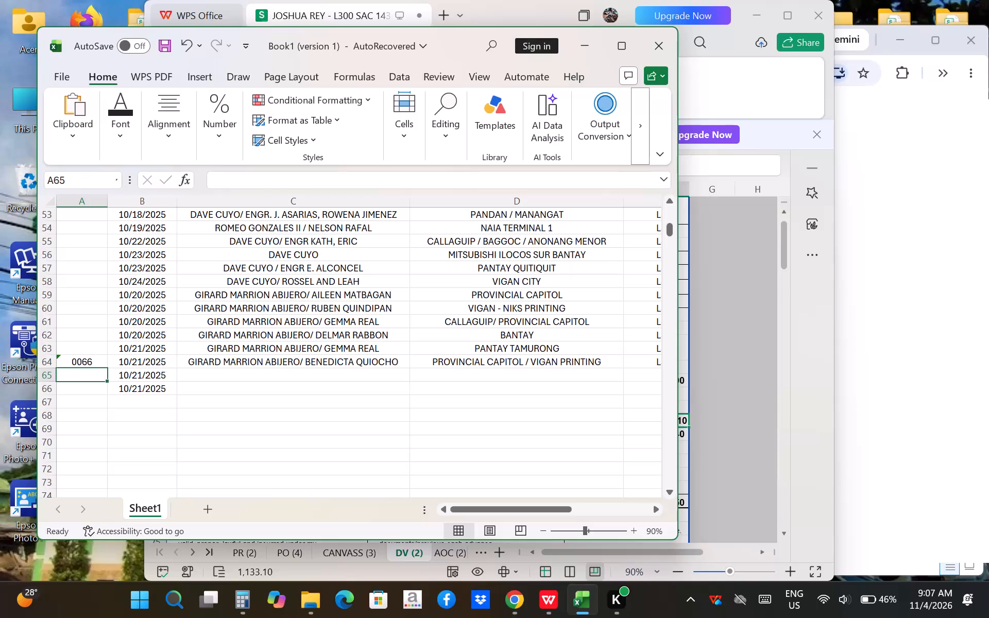
click(90, 363)
drag(107, 370, 107, 377)
click(183, 379)
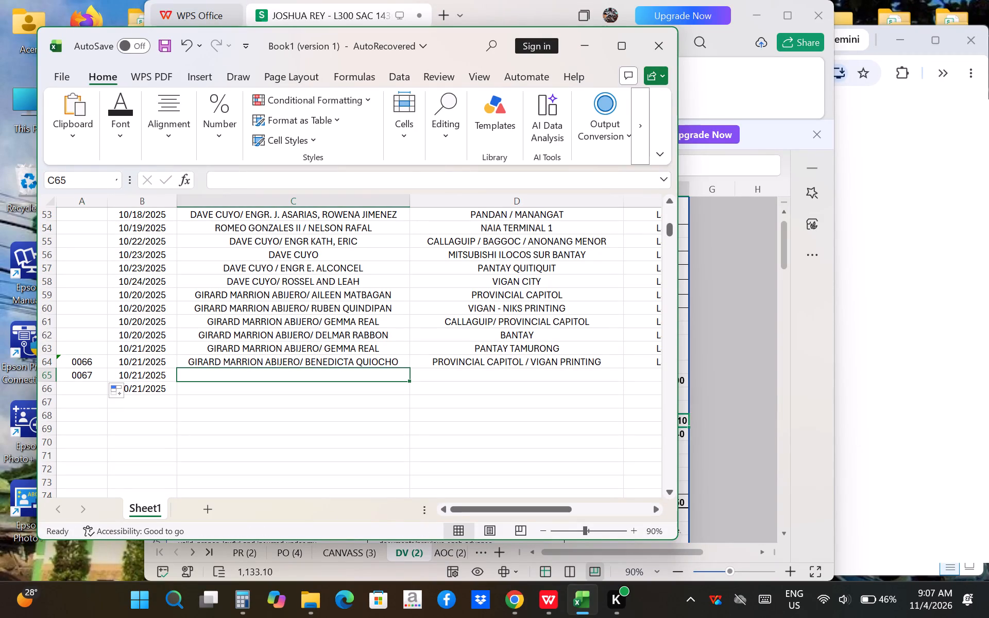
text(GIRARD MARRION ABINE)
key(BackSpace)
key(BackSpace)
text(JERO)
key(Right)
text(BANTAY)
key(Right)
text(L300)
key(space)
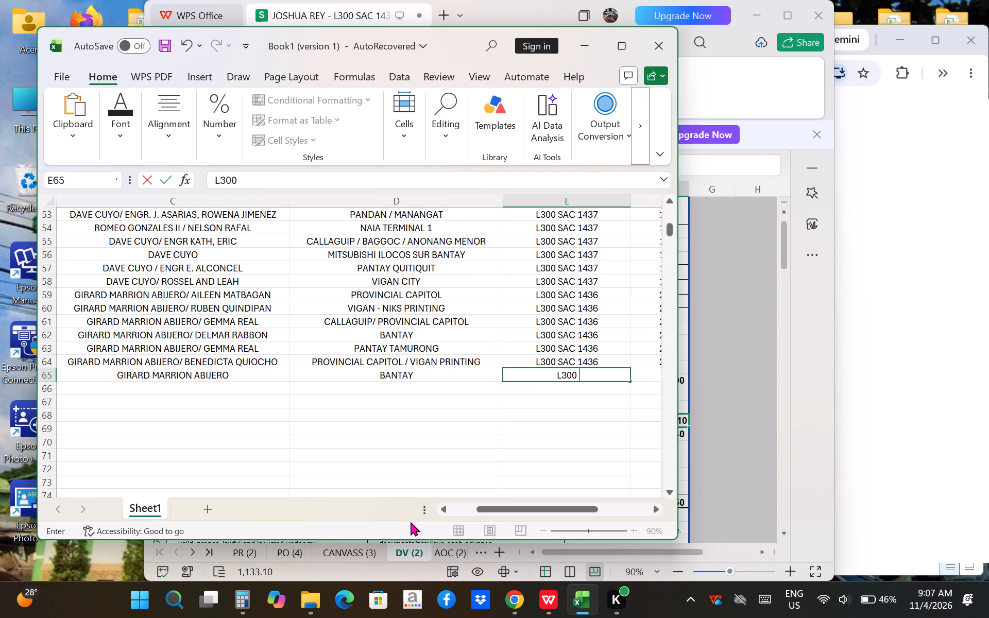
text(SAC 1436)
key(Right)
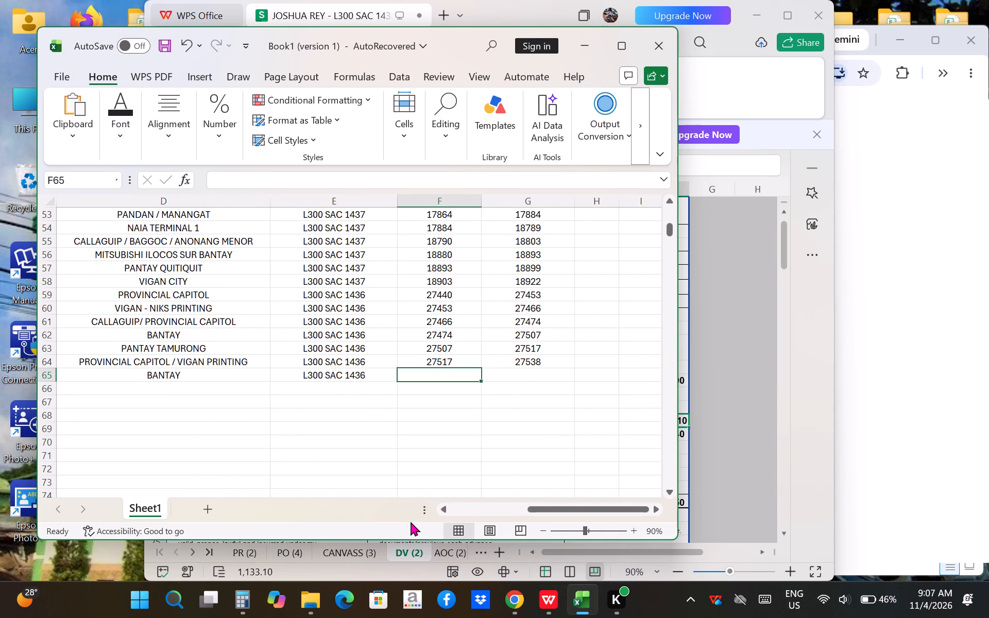
Enter 27538 in F65 and 27549 in G65 for trip 0067.
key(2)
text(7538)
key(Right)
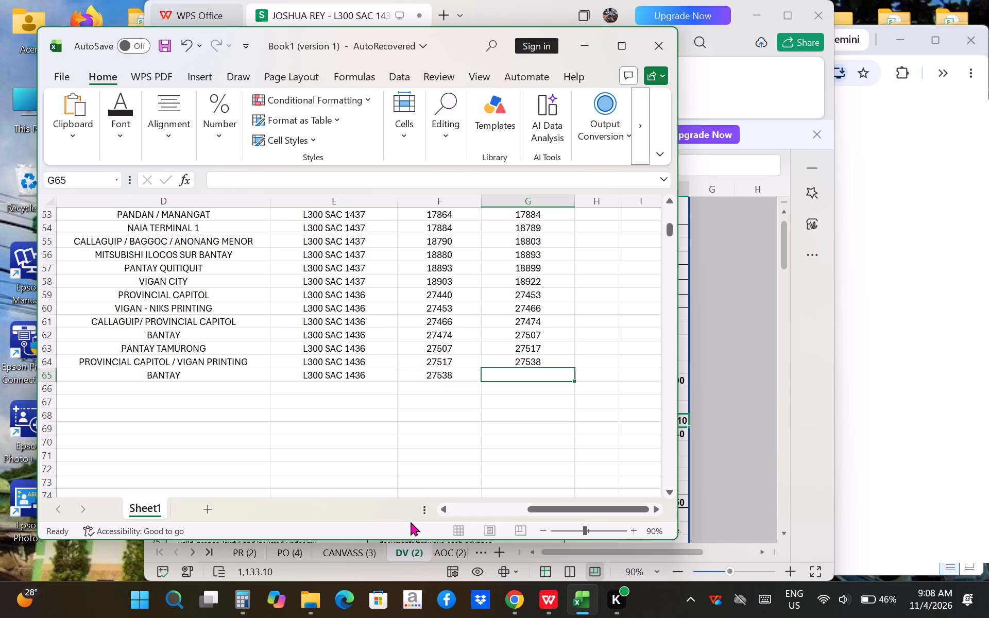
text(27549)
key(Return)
Fill the serial number series down from A65 so that A66 holds 0068.
scroll(411, 522, up, 1)
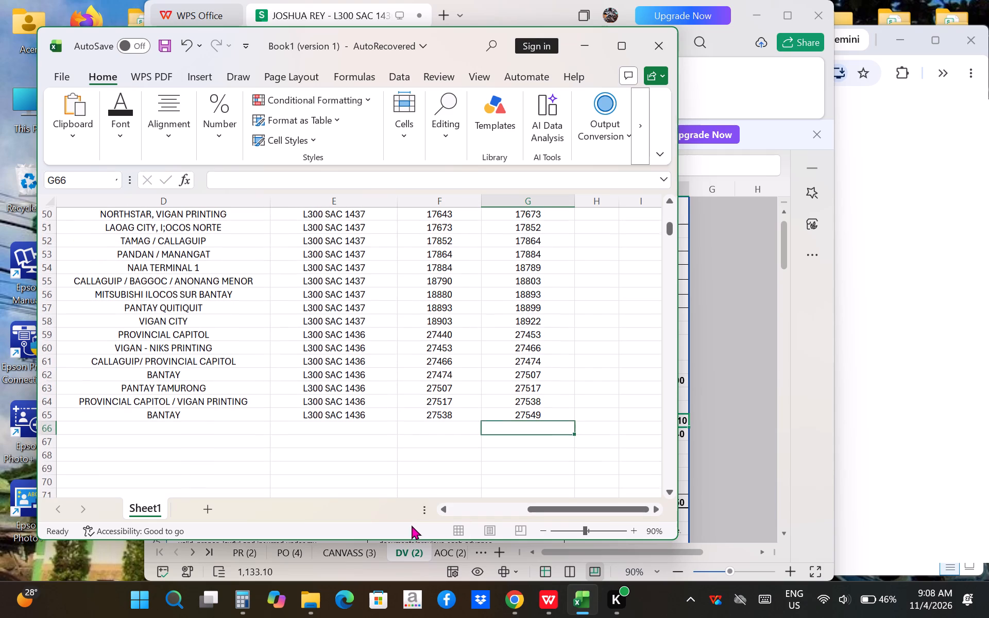
drag(630, 510, 398, 506)
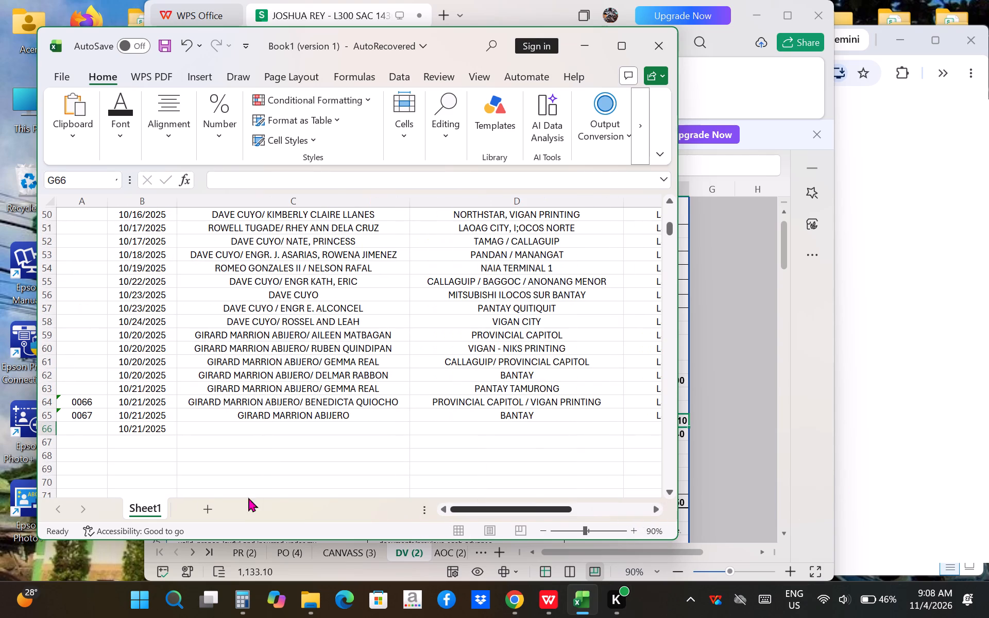
click(76, 433)
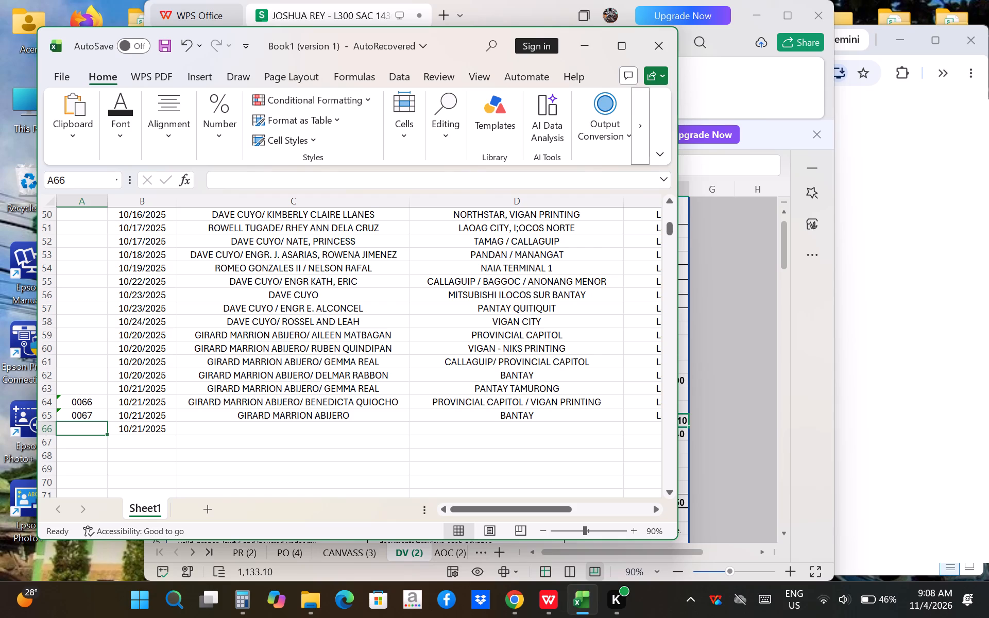
click(97, 419)
click(104, 416)
drag(104, 421, 104, 437)
Enter the same driver and passenger names in C66 as in the 0066 entry.
click(201, 434)
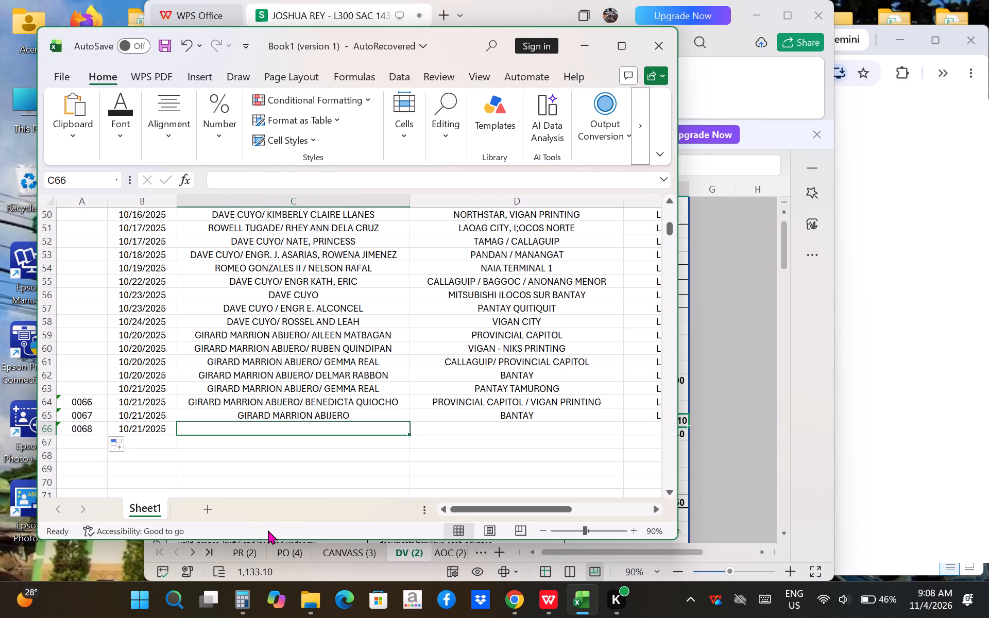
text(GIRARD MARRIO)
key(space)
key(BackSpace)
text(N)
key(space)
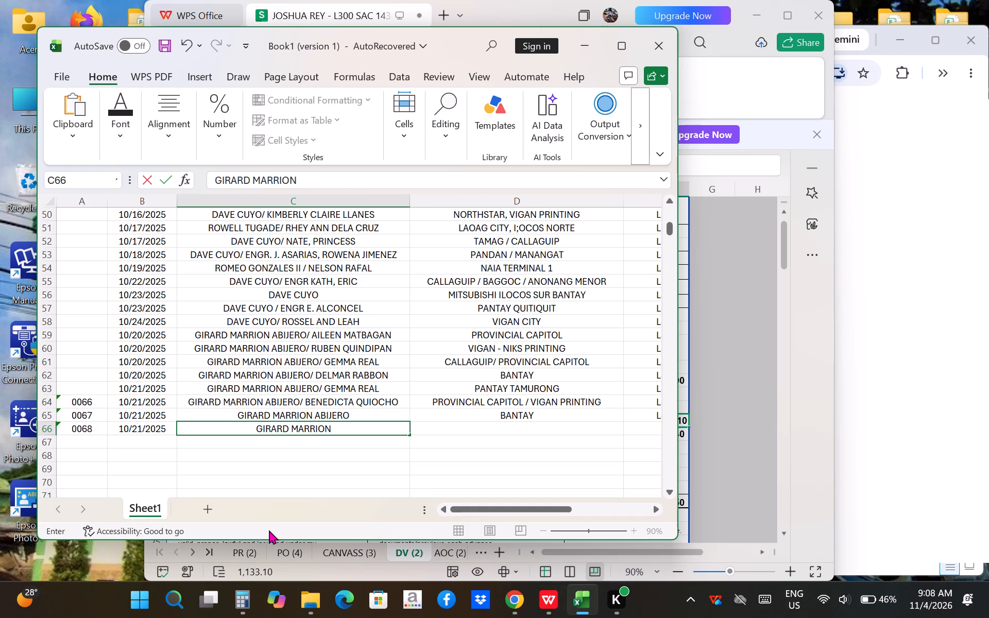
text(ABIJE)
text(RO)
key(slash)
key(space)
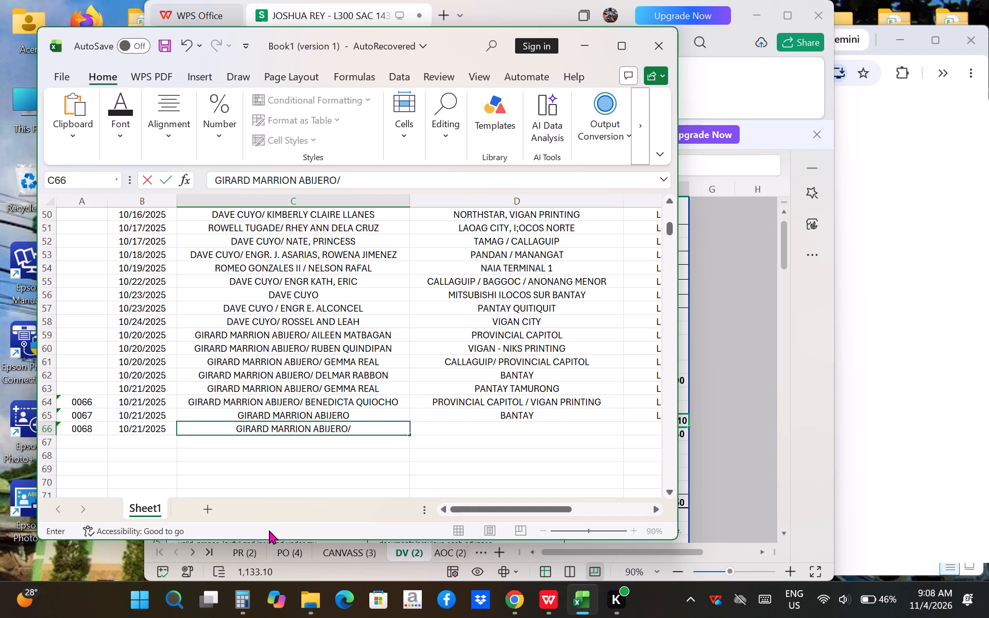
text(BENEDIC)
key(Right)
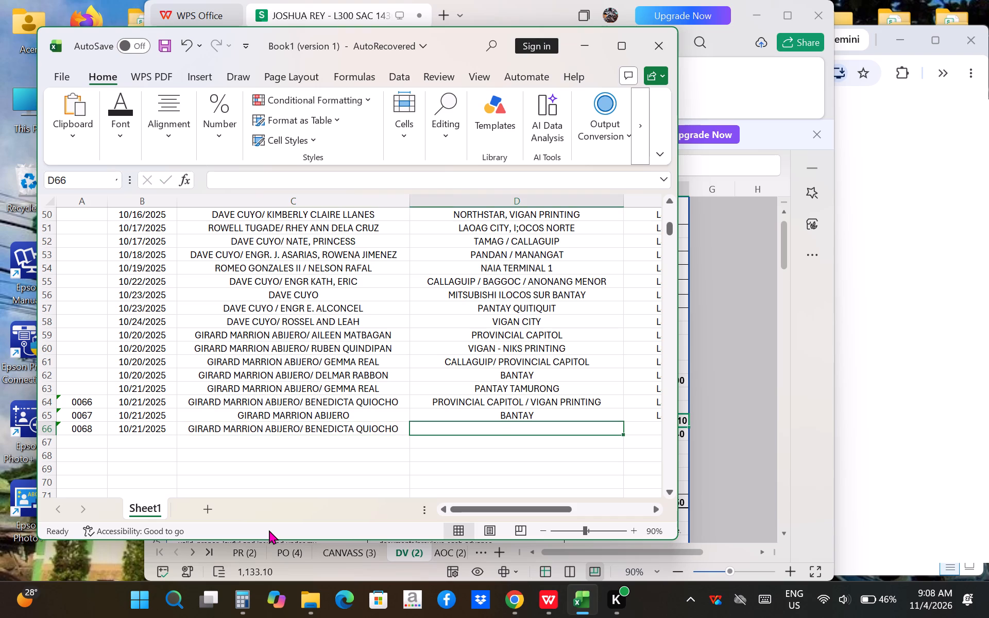
Enter the destination NIKS PRINTING / VIGAN PRINTING PRESS / PROV'L CAPITOL / ARLENE AGRI SUPPLY / MAGIC MART in D66.
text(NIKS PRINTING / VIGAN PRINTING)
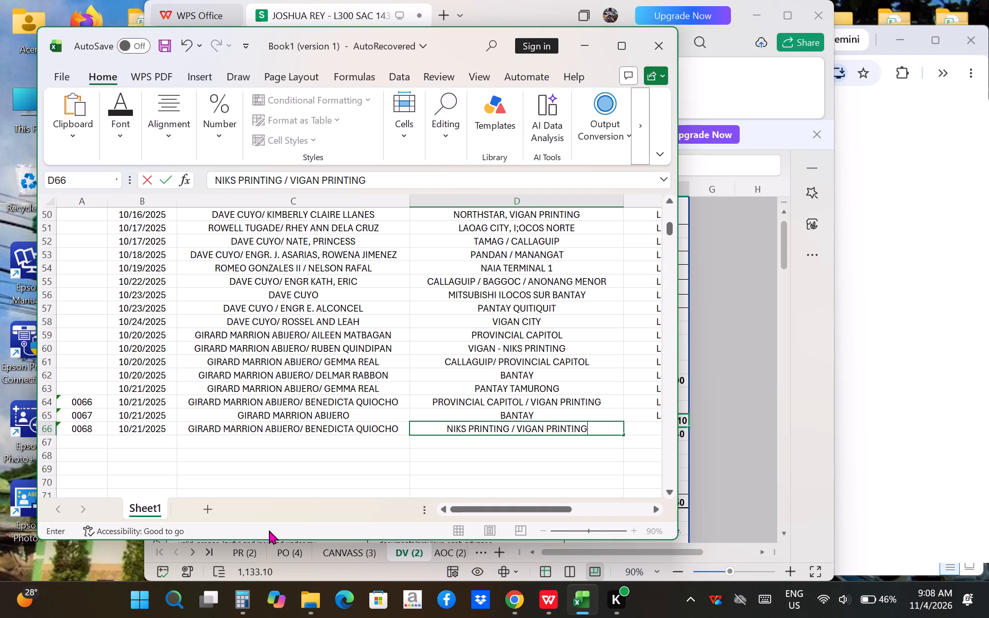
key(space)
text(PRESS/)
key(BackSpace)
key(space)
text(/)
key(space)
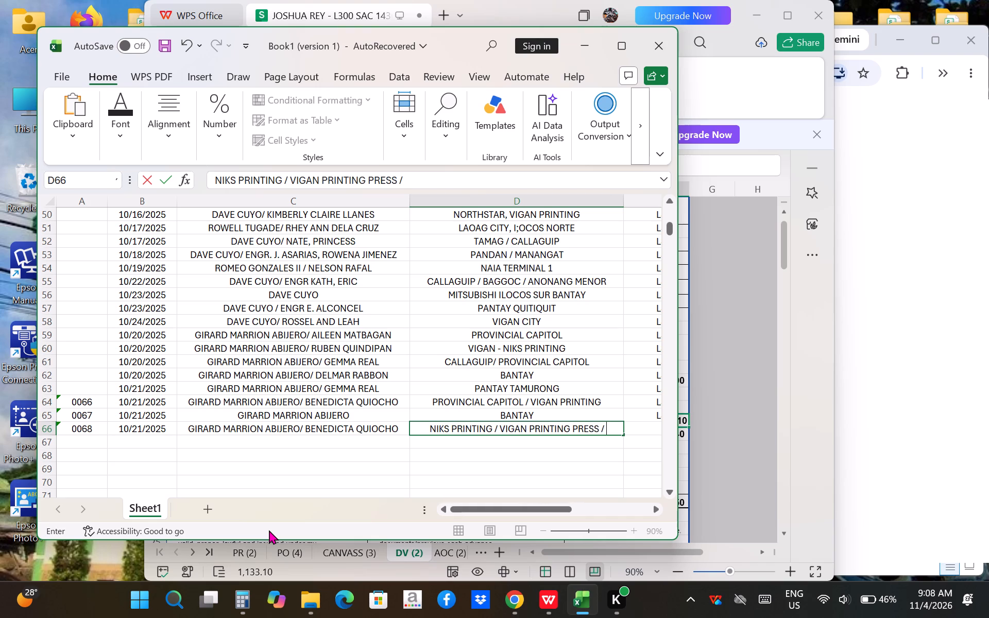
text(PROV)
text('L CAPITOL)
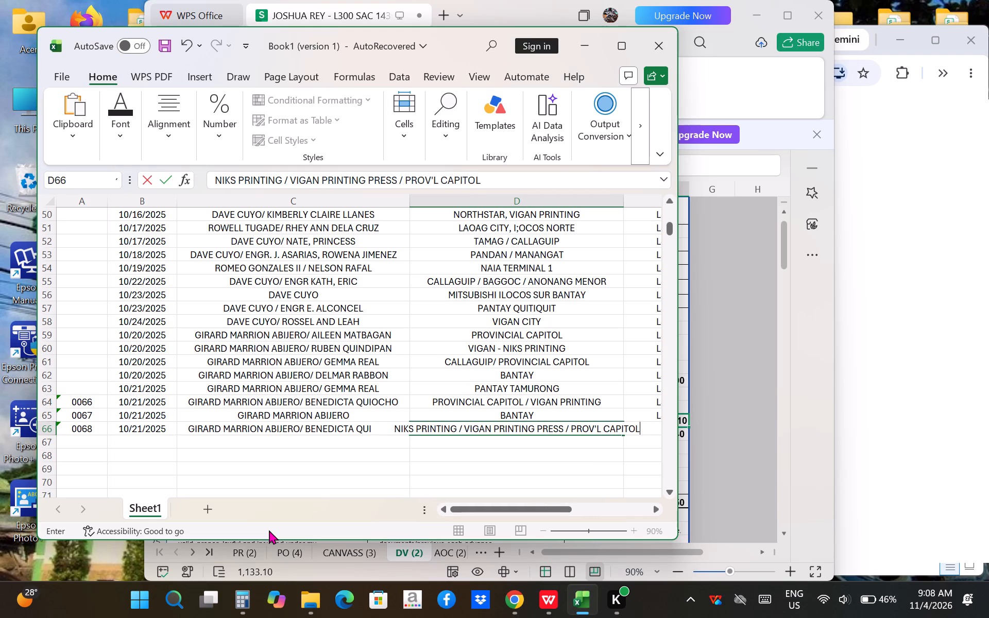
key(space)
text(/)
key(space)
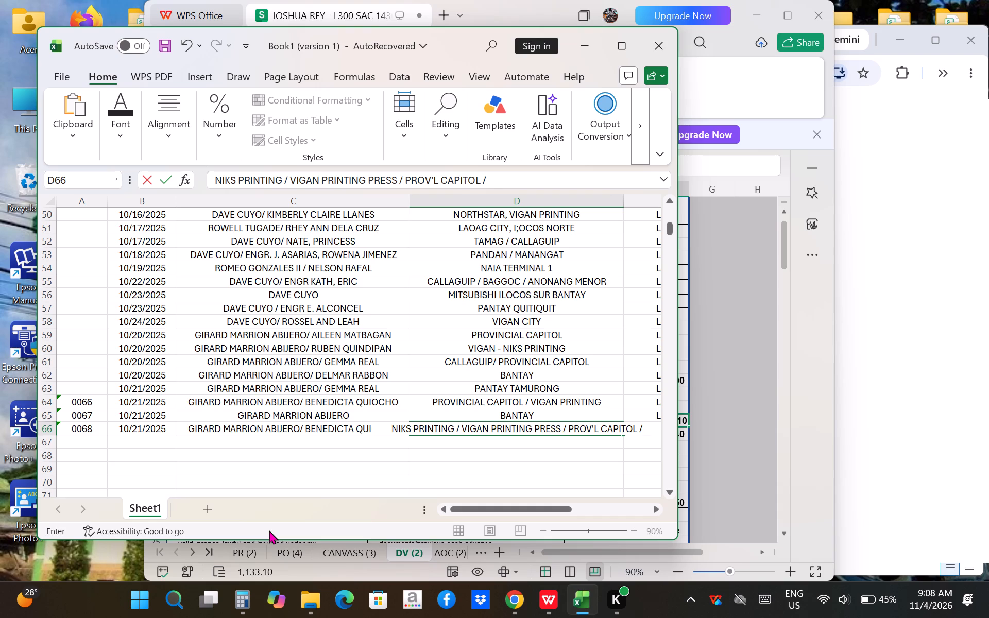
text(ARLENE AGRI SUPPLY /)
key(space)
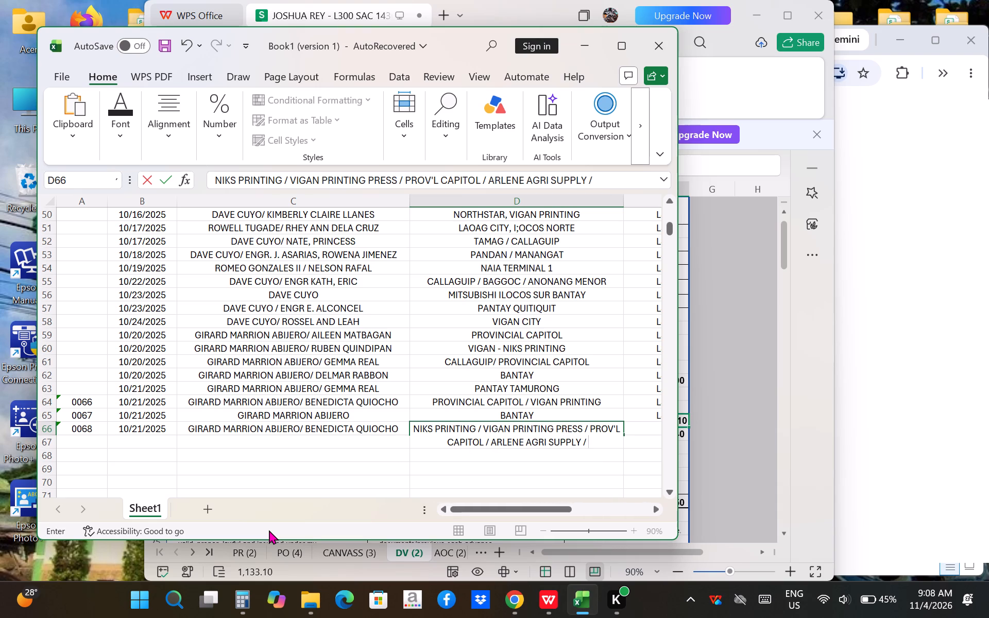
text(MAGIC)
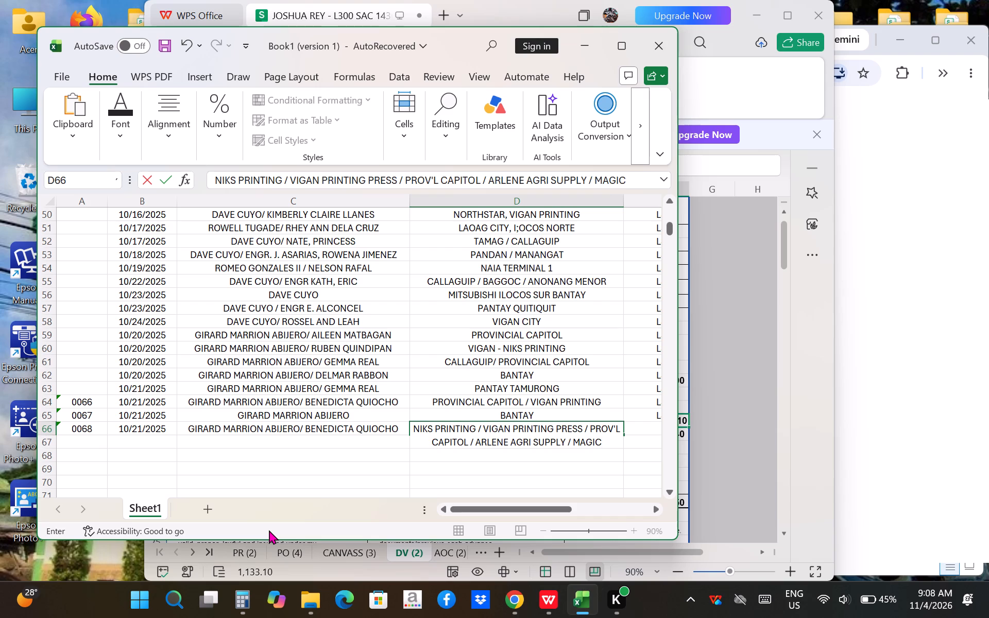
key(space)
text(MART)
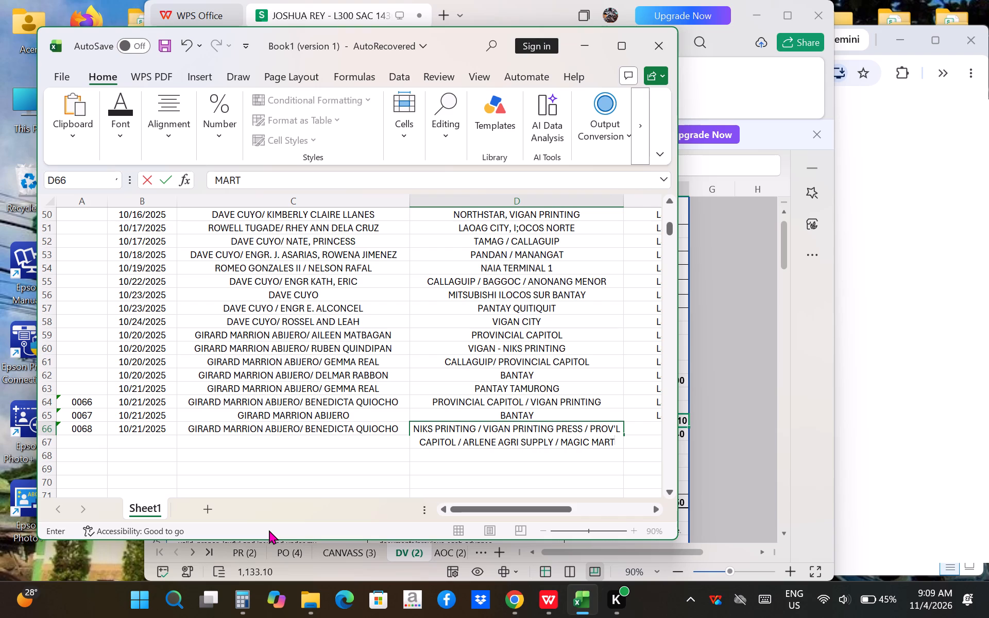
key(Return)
Apply Wrap Text to the long destination in D66.
click(519, 419)
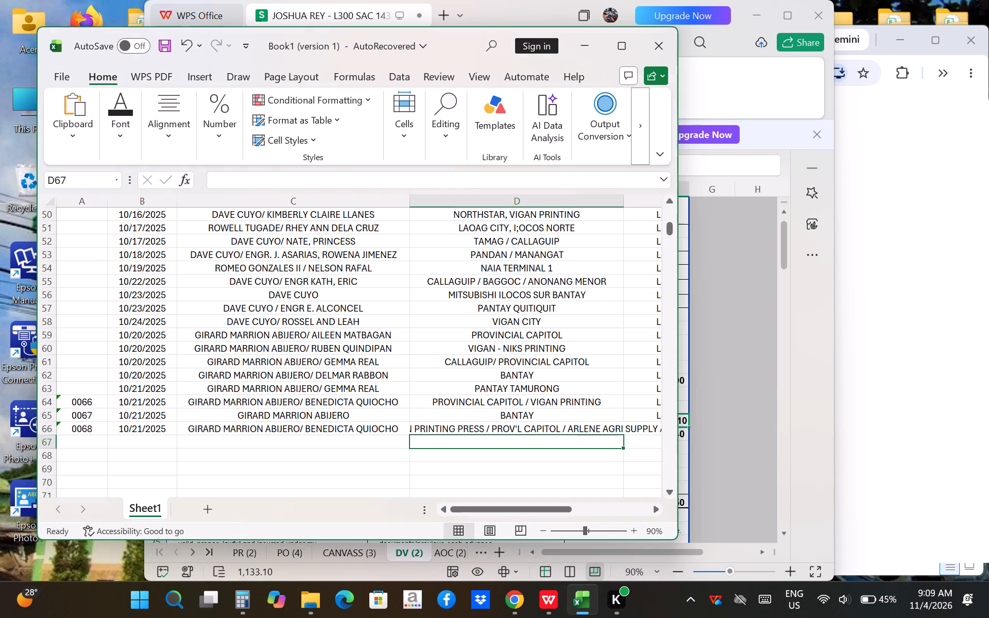
click(514, 425)
click(172, 104)
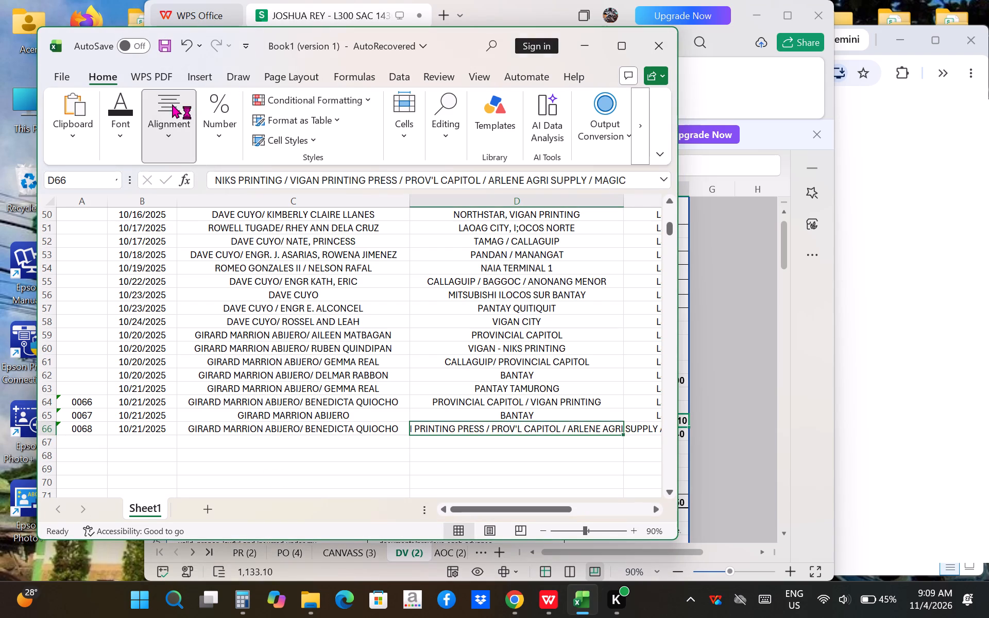
click(297, 173)
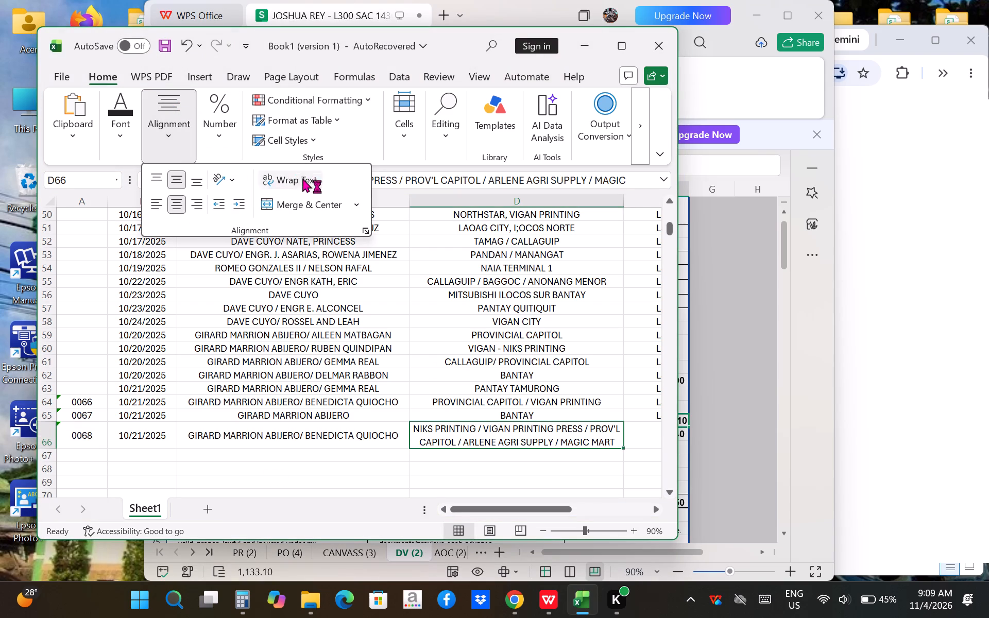
click(658, 434)
click(642, 447)
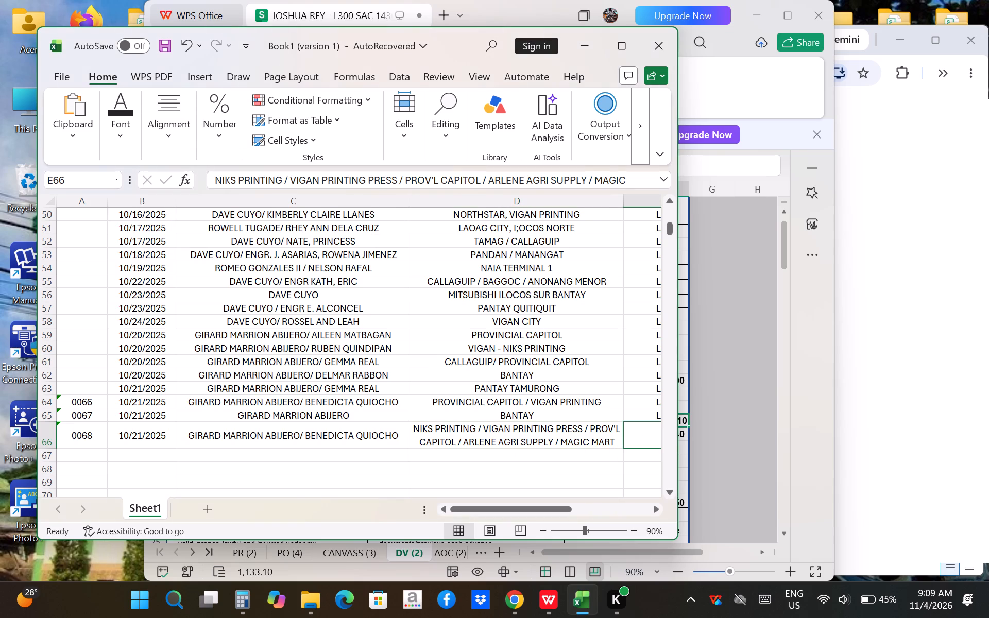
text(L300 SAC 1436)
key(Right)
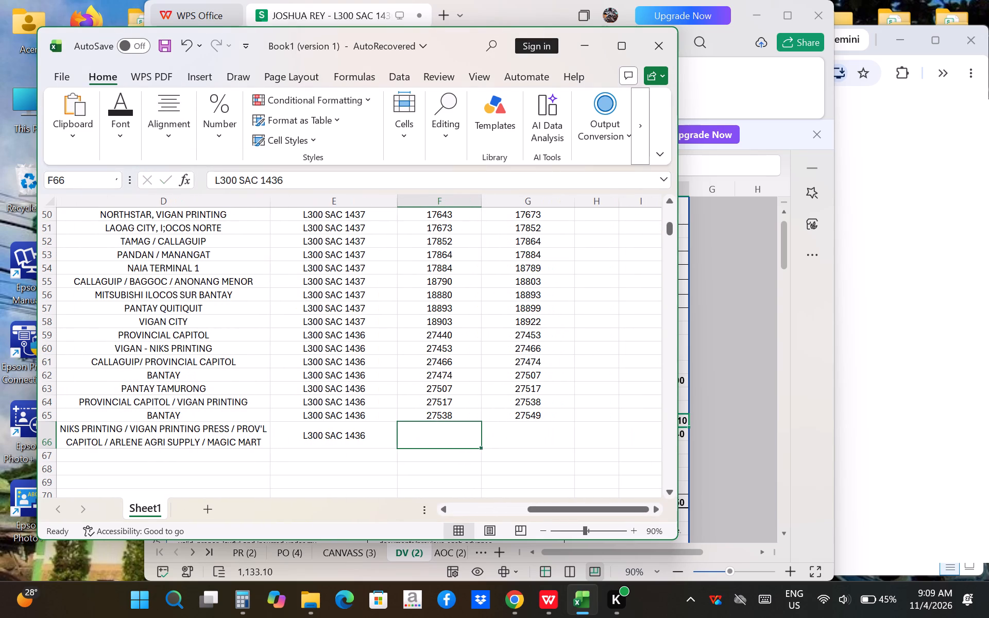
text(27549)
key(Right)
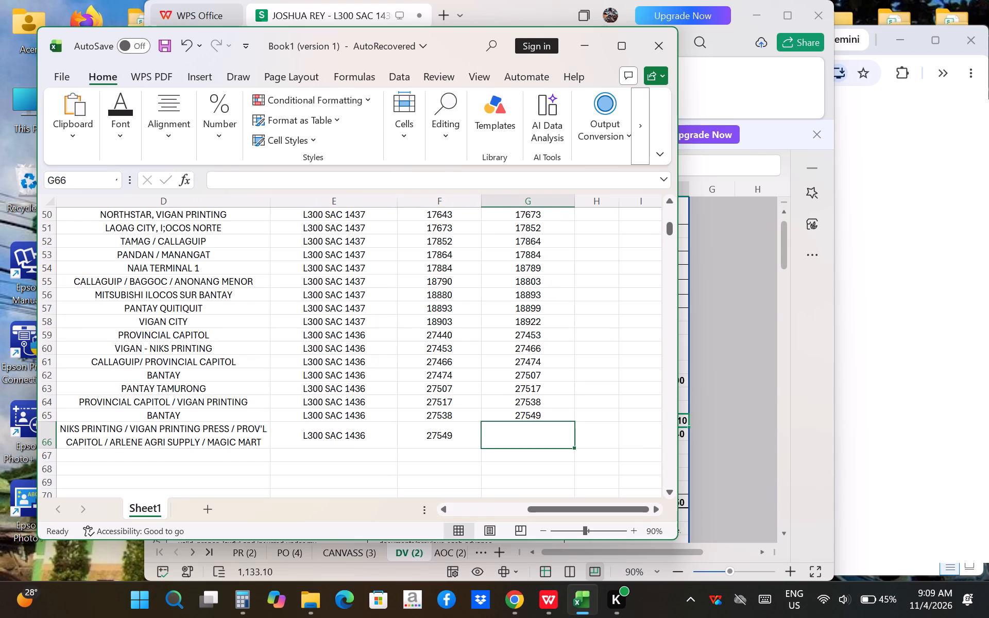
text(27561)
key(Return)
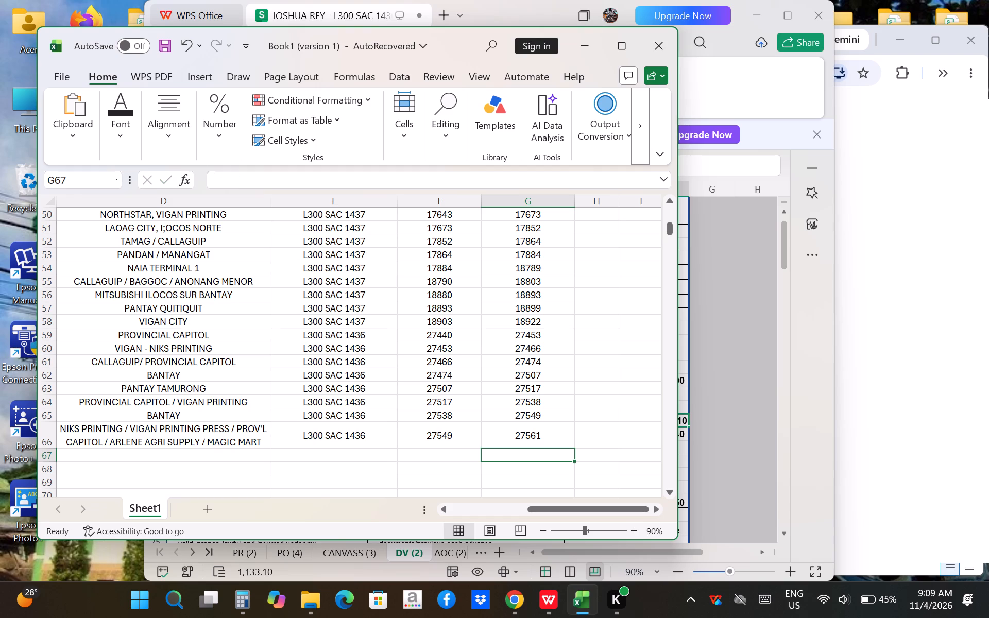
Fill the serial number series down from A66 so that A67 holds 0069.
drag(598, 508, 415, 506)
click(83, 448)
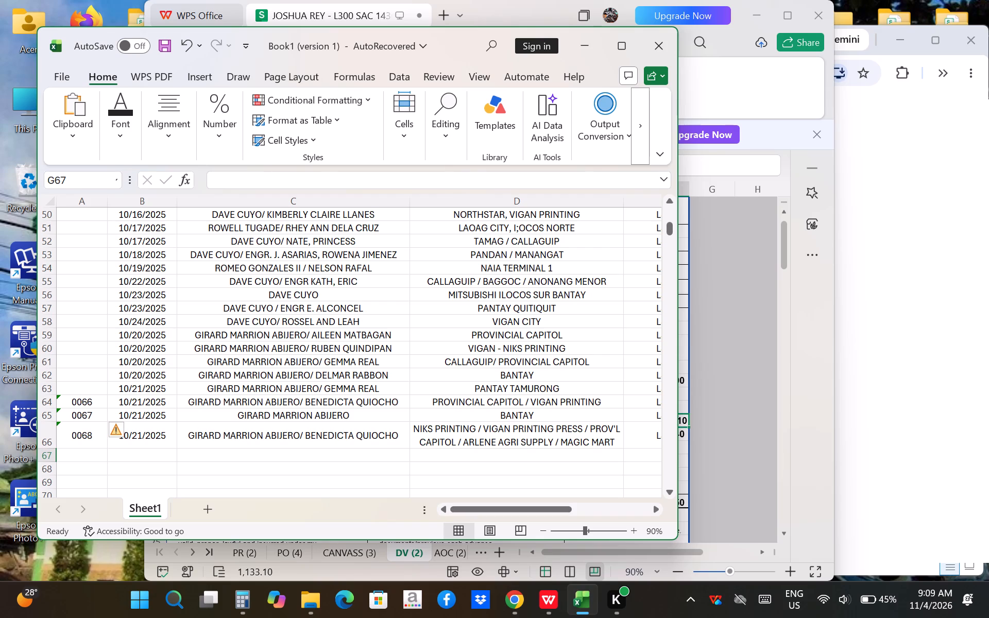
click(83, 453)
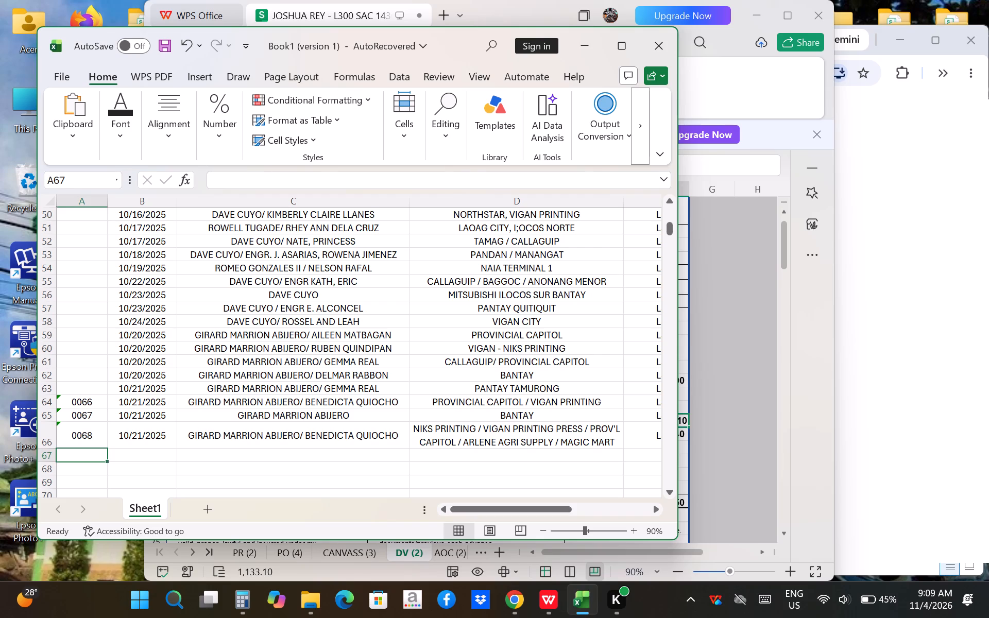
click(83, 436)
drag(110, 449, 107, 456)
Enter the date 10/22/2026 in B67 for trip 0069.
click(131, 454)
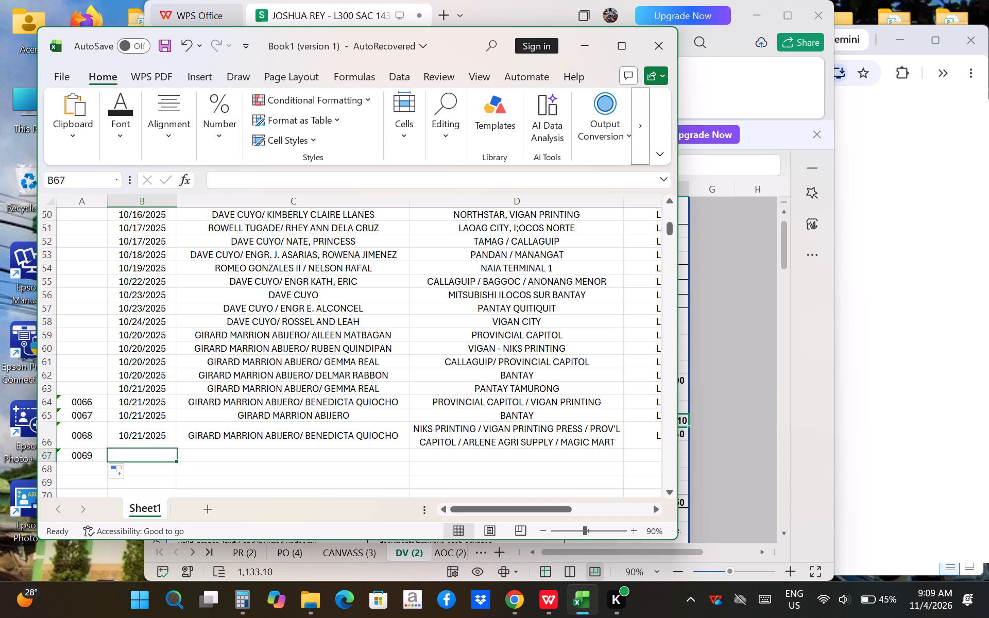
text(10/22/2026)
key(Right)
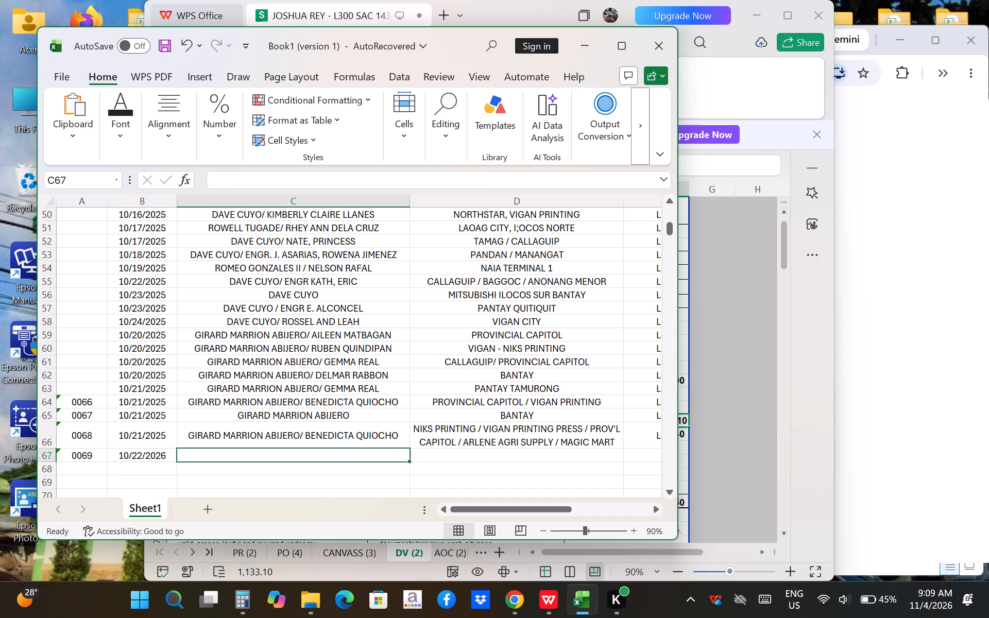
Enter the same driver's name followed by a slash and the new passenger's name in C67.
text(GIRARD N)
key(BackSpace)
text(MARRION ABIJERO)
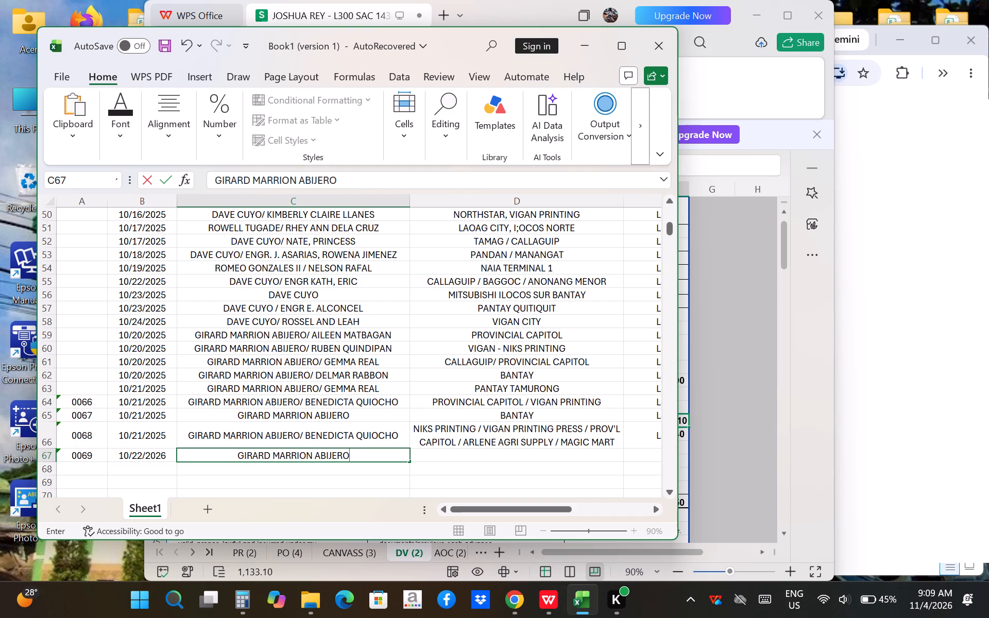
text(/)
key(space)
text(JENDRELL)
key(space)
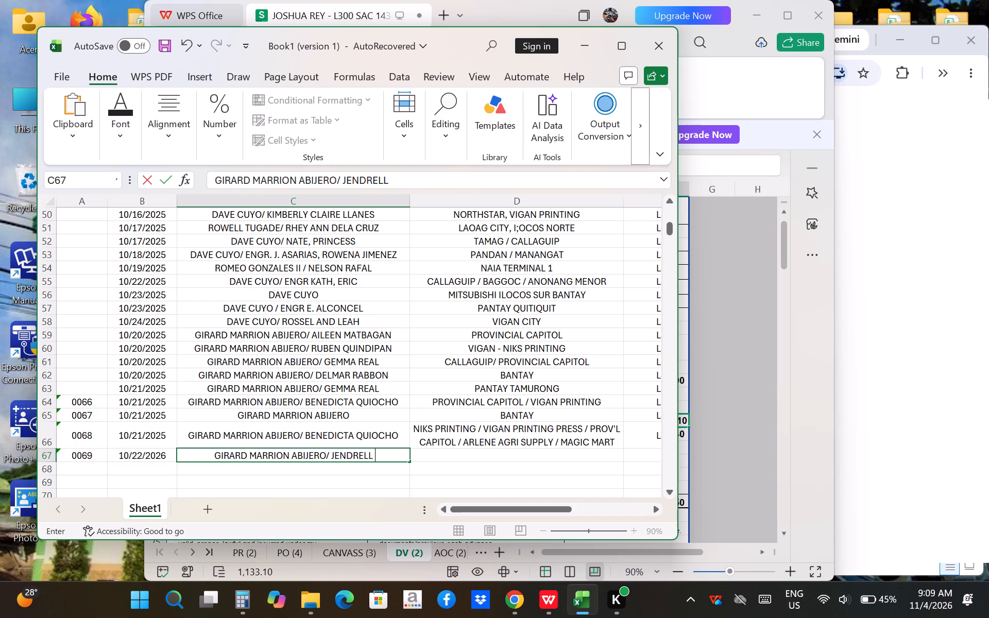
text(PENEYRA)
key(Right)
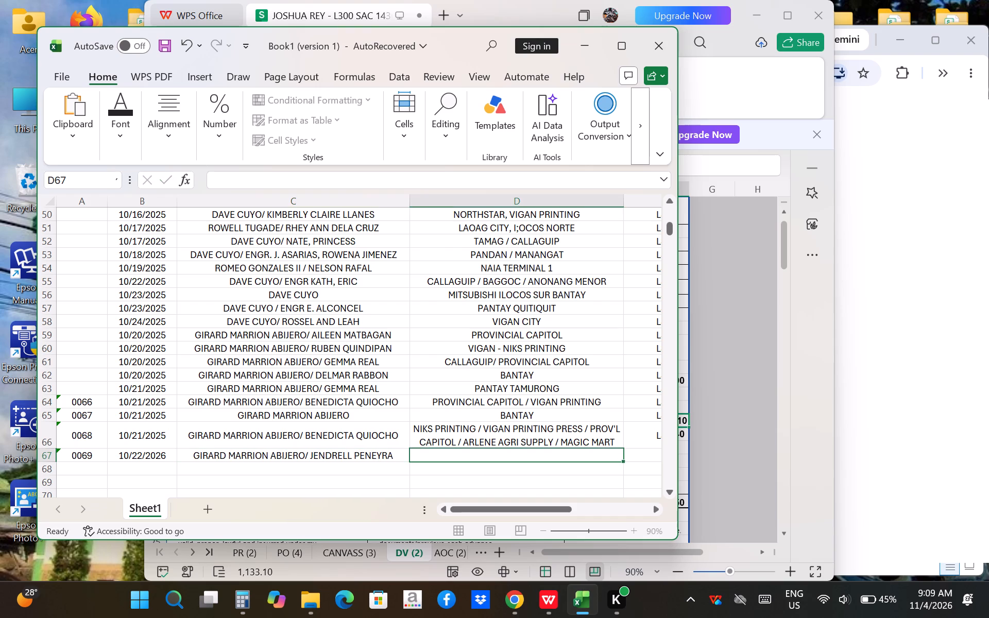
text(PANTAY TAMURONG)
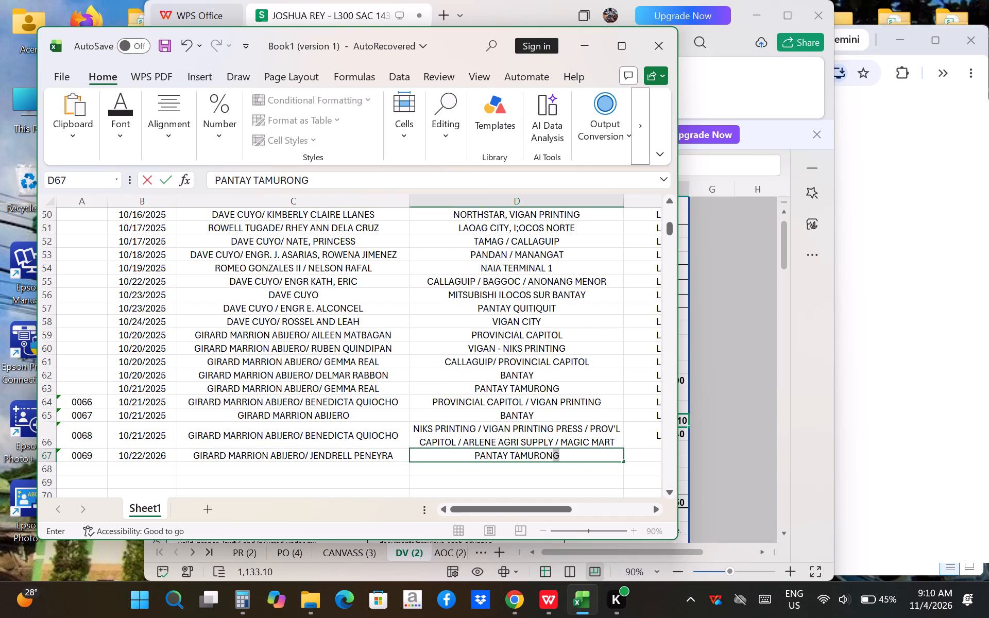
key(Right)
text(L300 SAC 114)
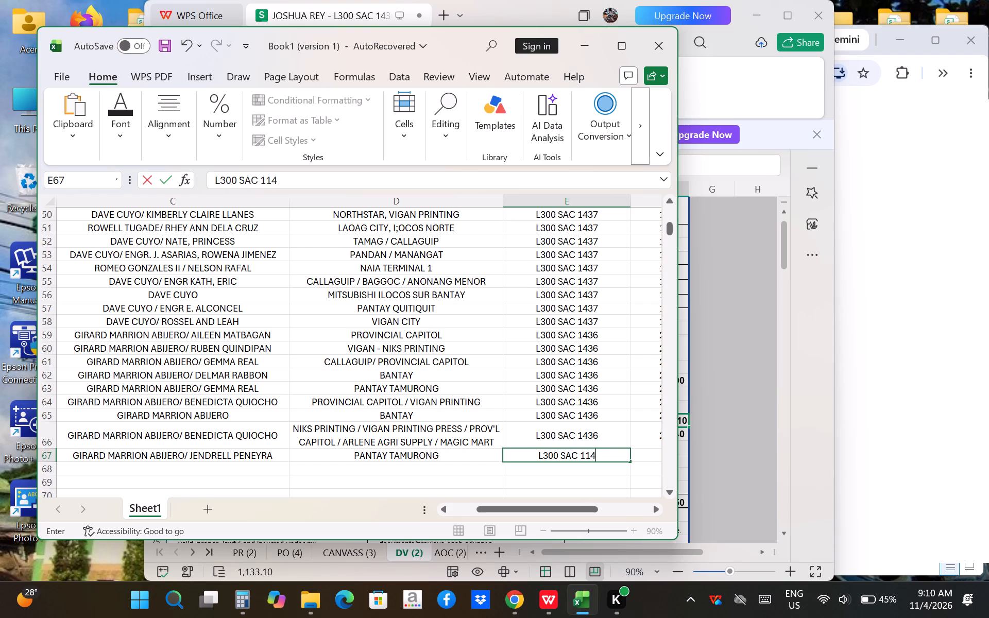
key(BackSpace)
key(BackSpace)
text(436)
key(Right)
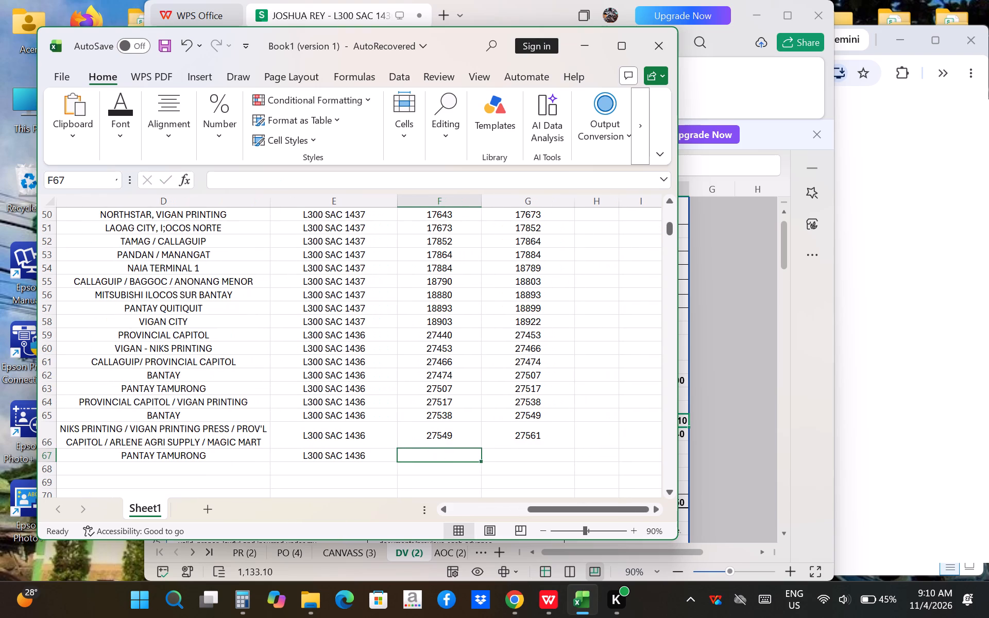
Enter 27561 in F67 and 27582 in G67 for trip 0069.
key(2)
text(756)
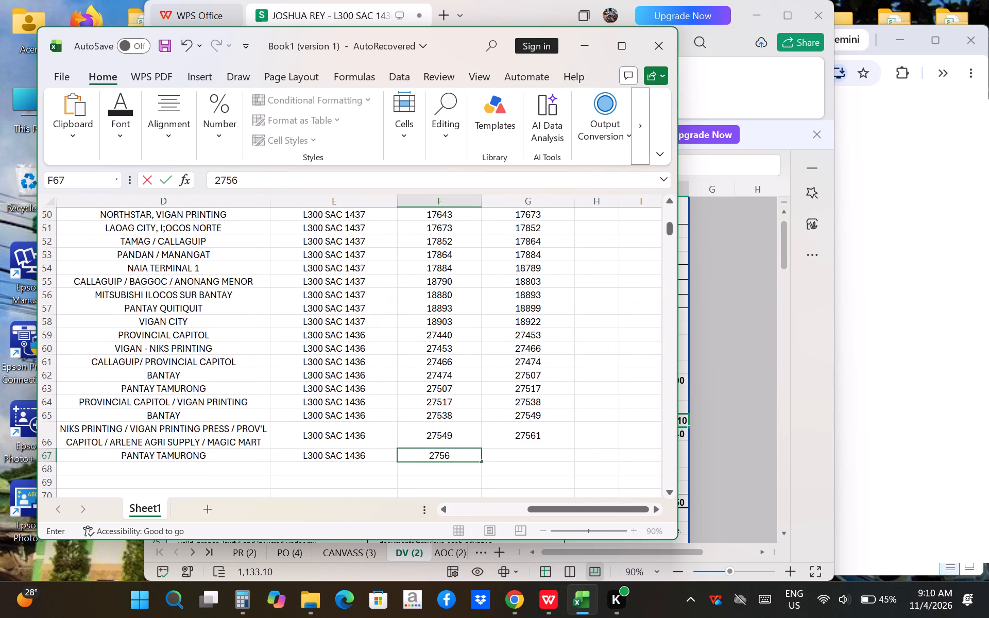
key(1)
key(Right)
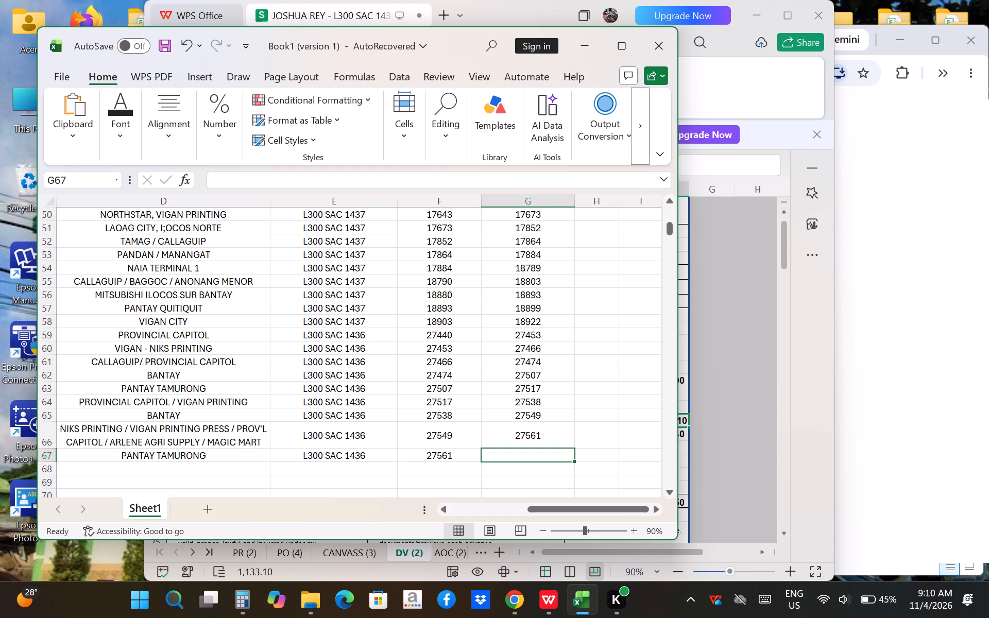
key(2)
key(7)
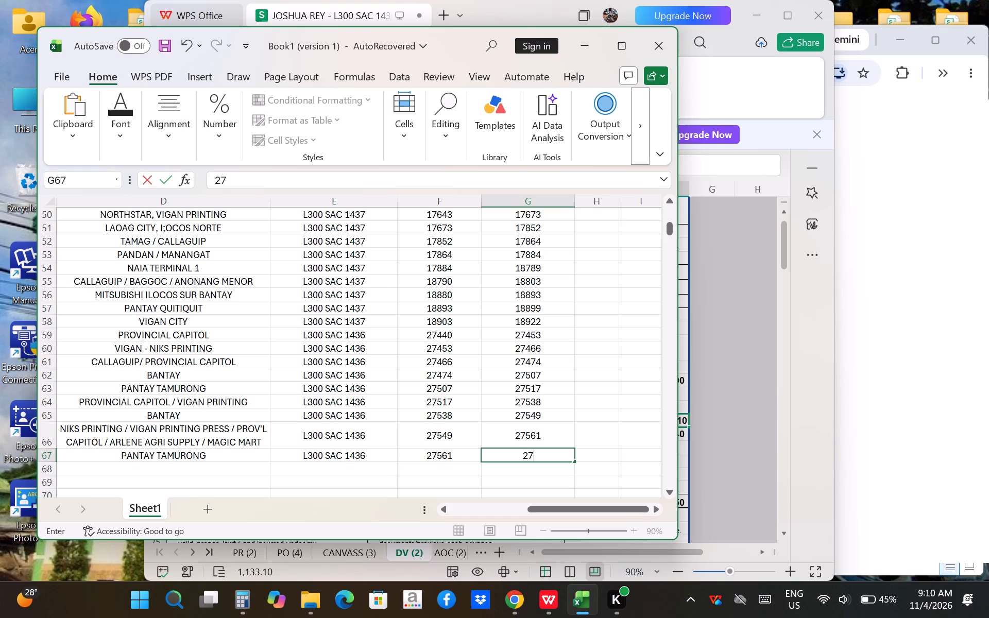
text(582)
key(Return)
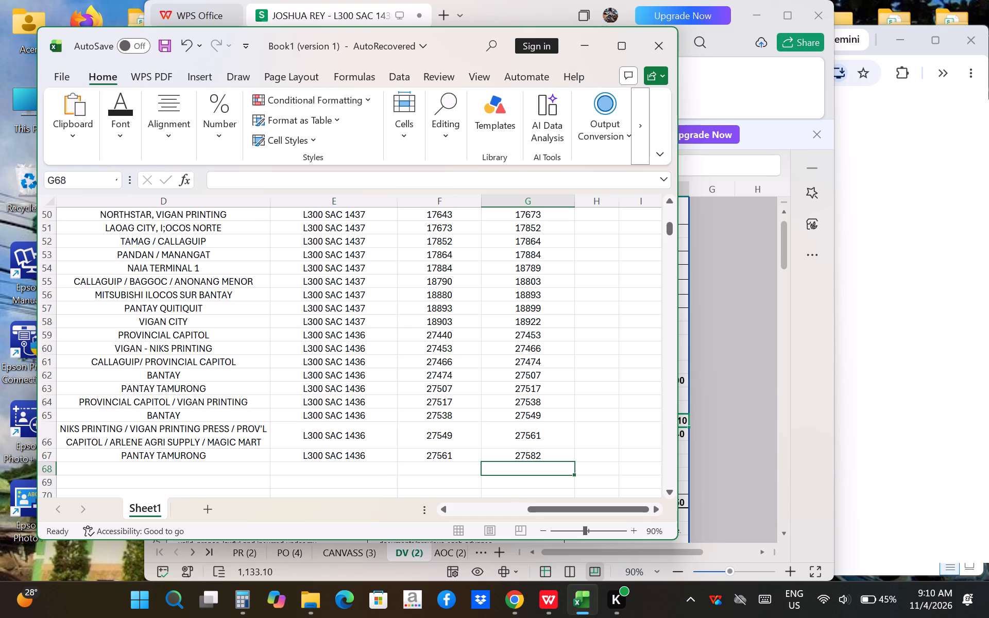
Fill the serial number series down from A67 to A74 to number the coming trips 0070 through 0076.
drag(583, 508, 453, 506)
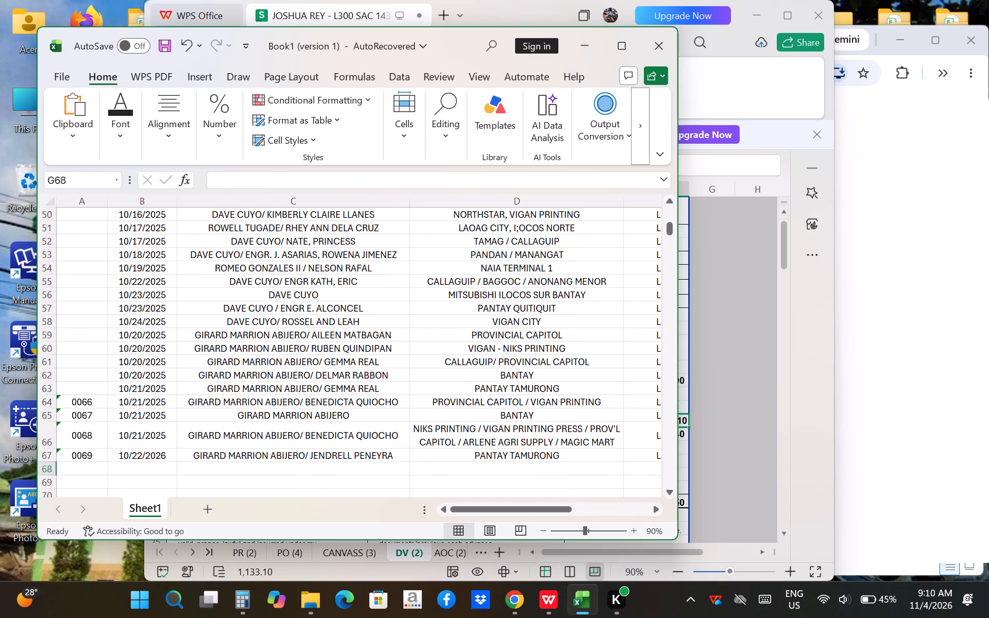
scroll(110, 483, down, 2)
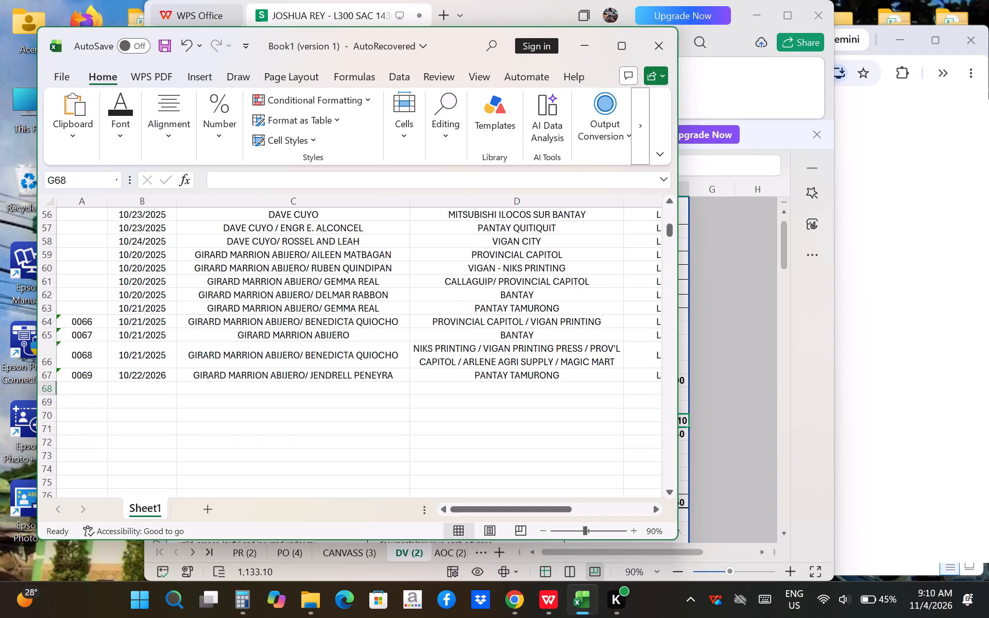
click(91, 378)
drag(106, 383, 103, 406)
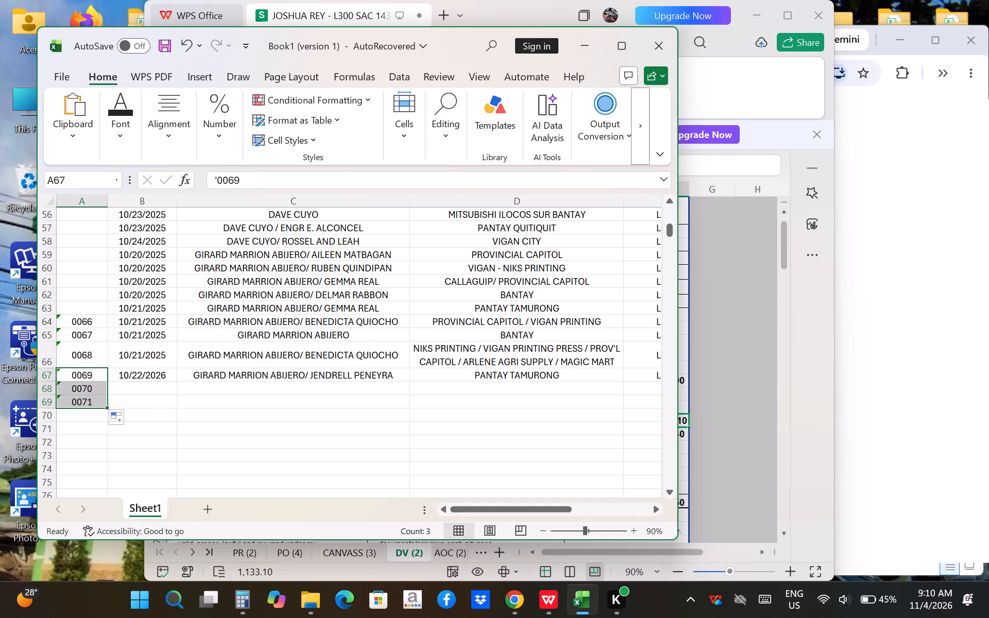
drag(106, 406, 102, 452)
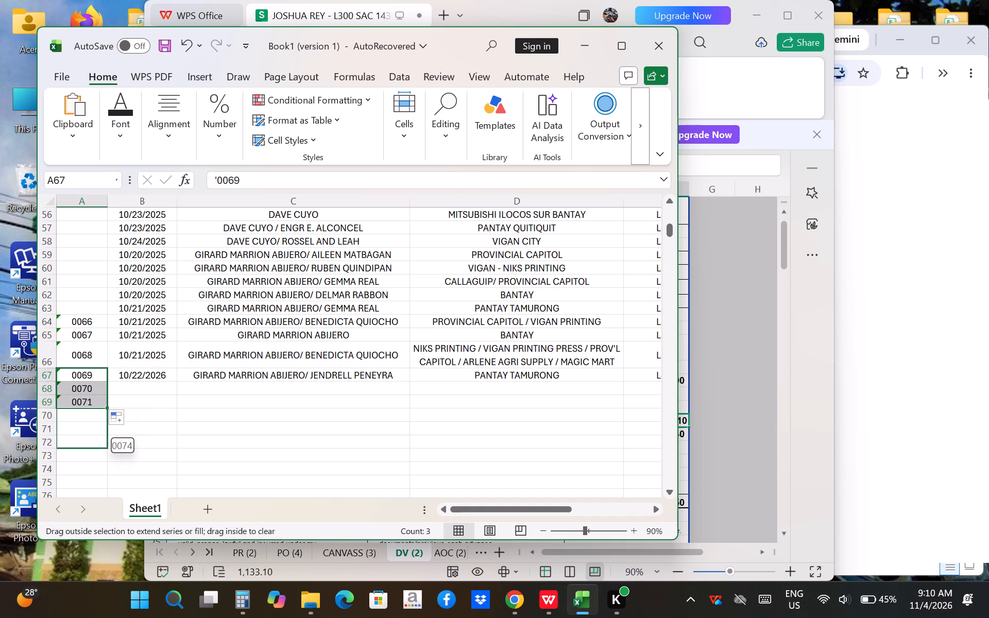
drag(102, 452, 100, 472)
Correct the date in B67 to 10/22/2025.
click(140, 391)
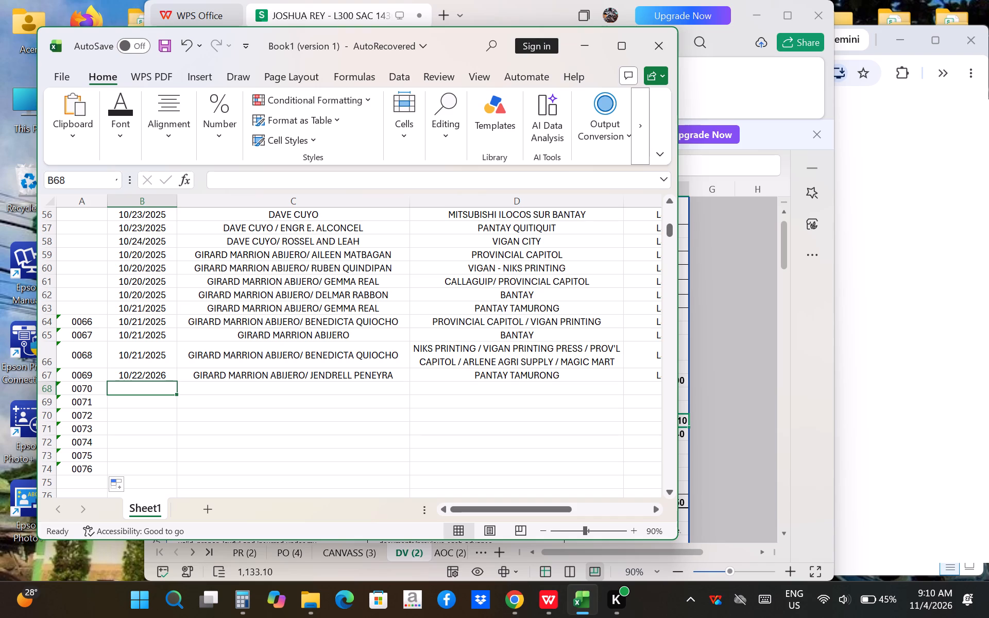
double_click(168, 376)
key(BackSpace)
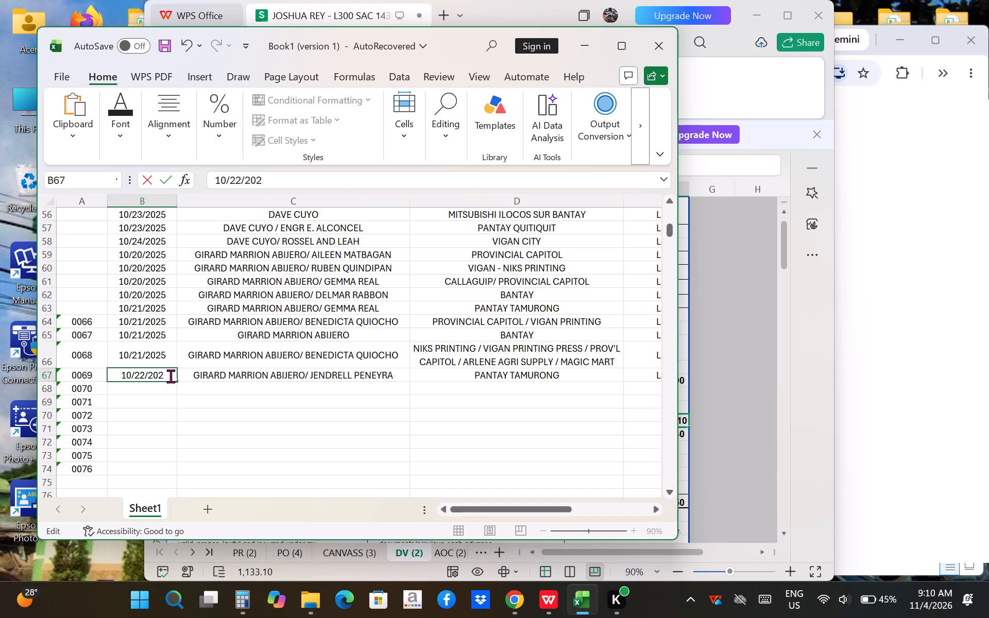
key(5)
key(Return)
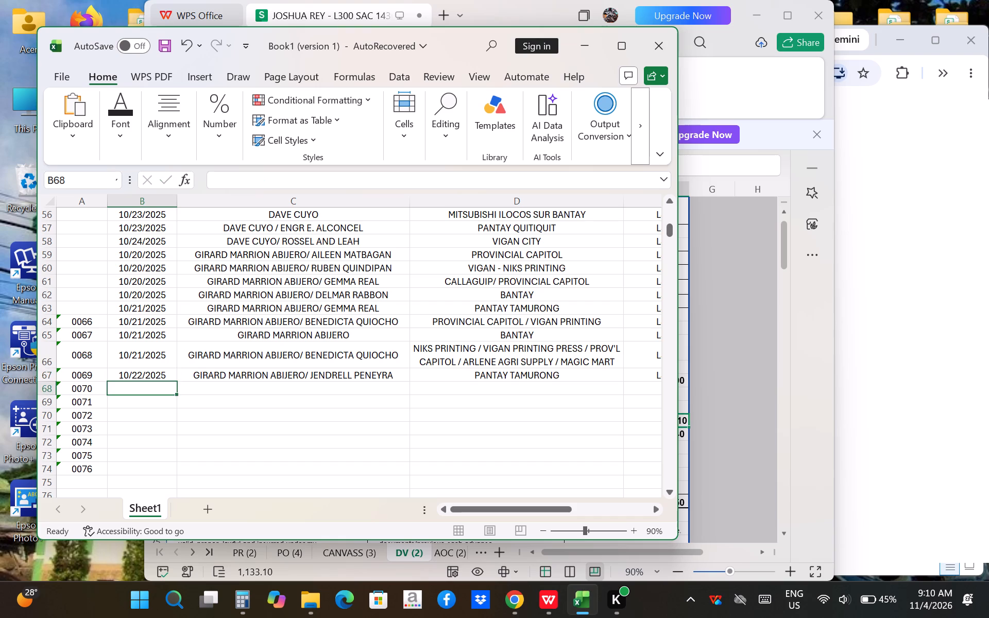
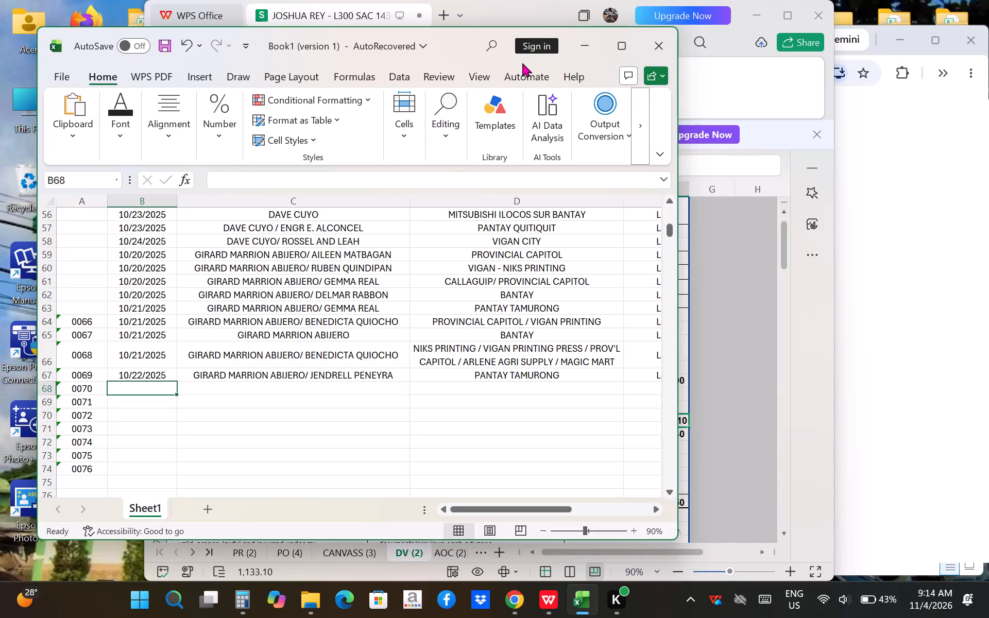
Minimize the Excel trip log to bring the aircon repair disbursement voucher in WPS Office into view.
click(597, 42)
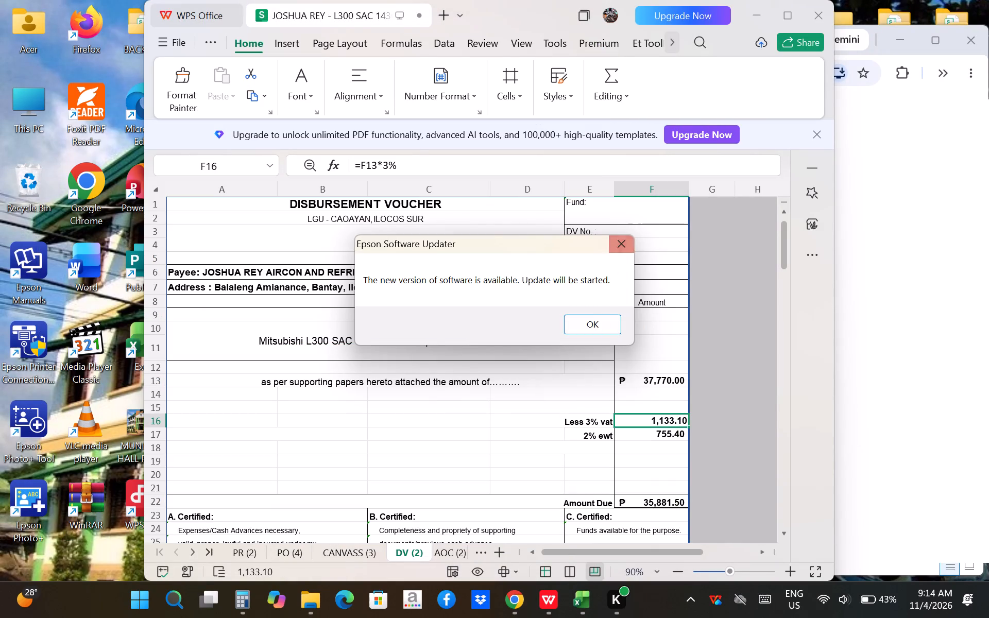
Dismiss the Epson Software Updater notice and close its license agreement with the Disagree option.
click(627, 250)
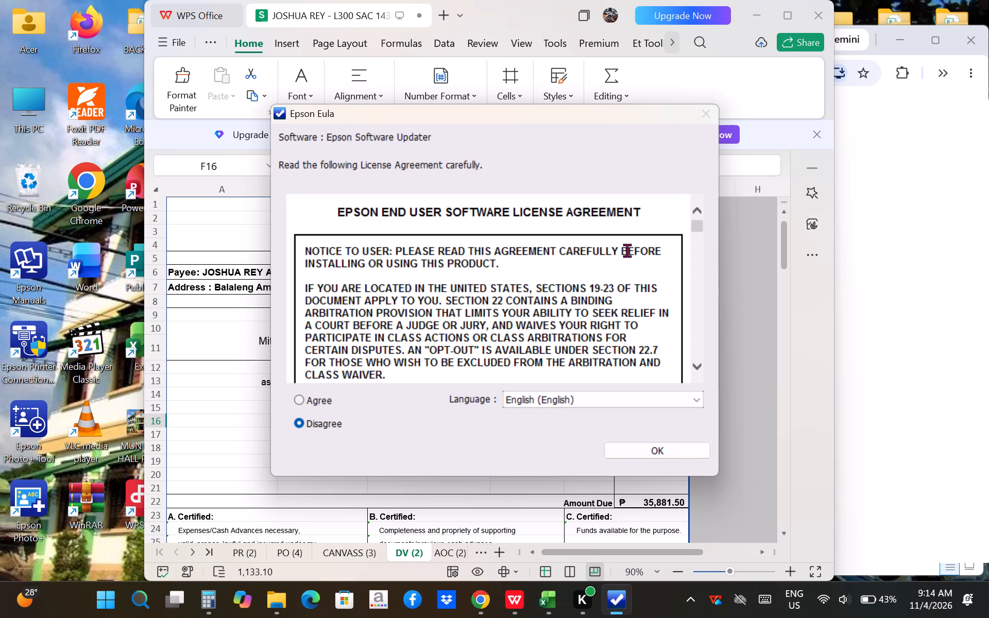
click(705, 112)
click(668, 444)
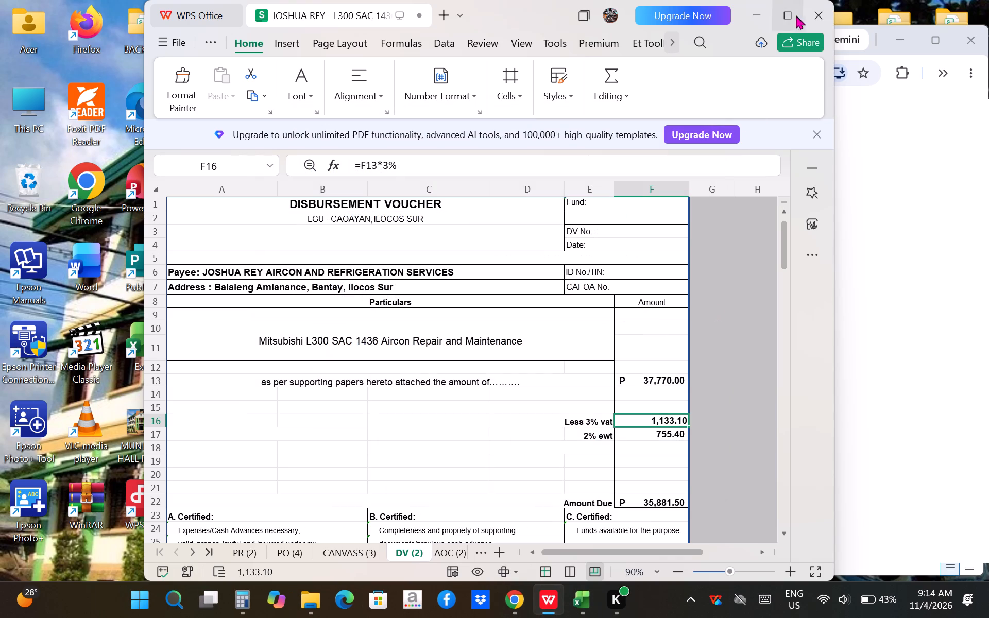
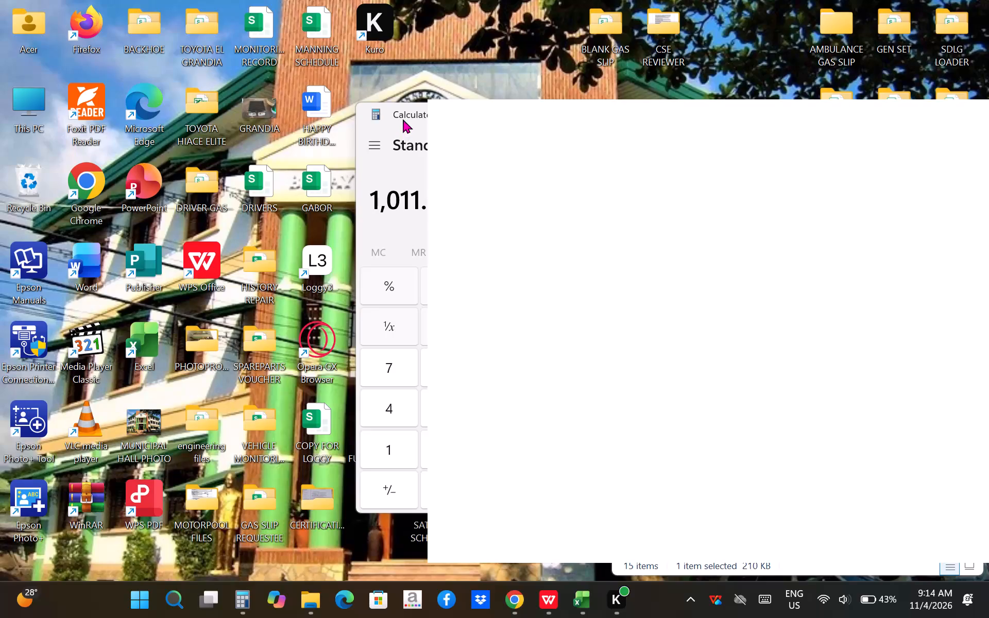
Bring the partly covered Calculator window to the front of the blank window.
click(388, 115)
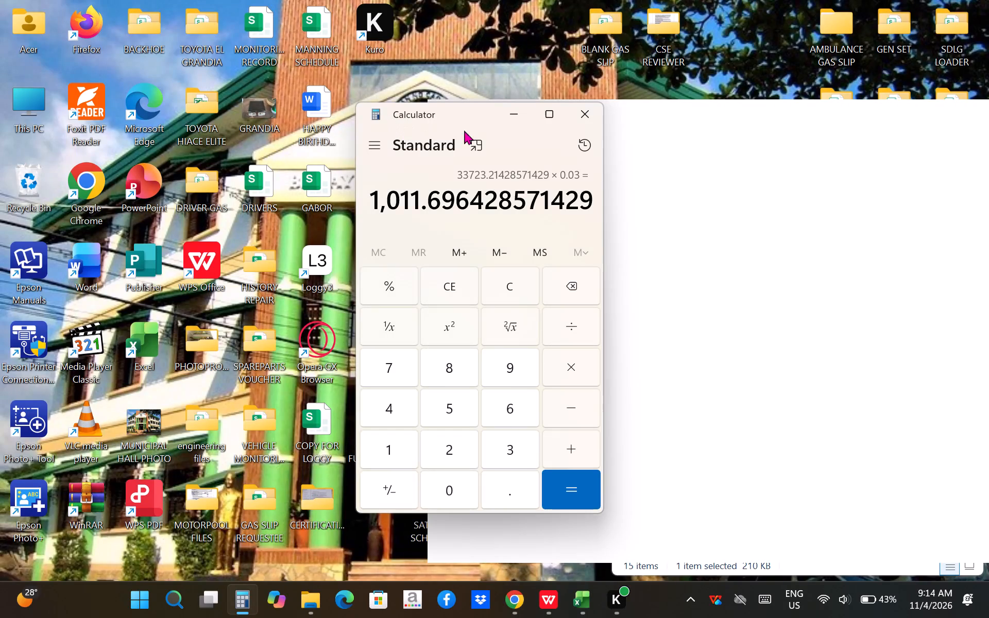
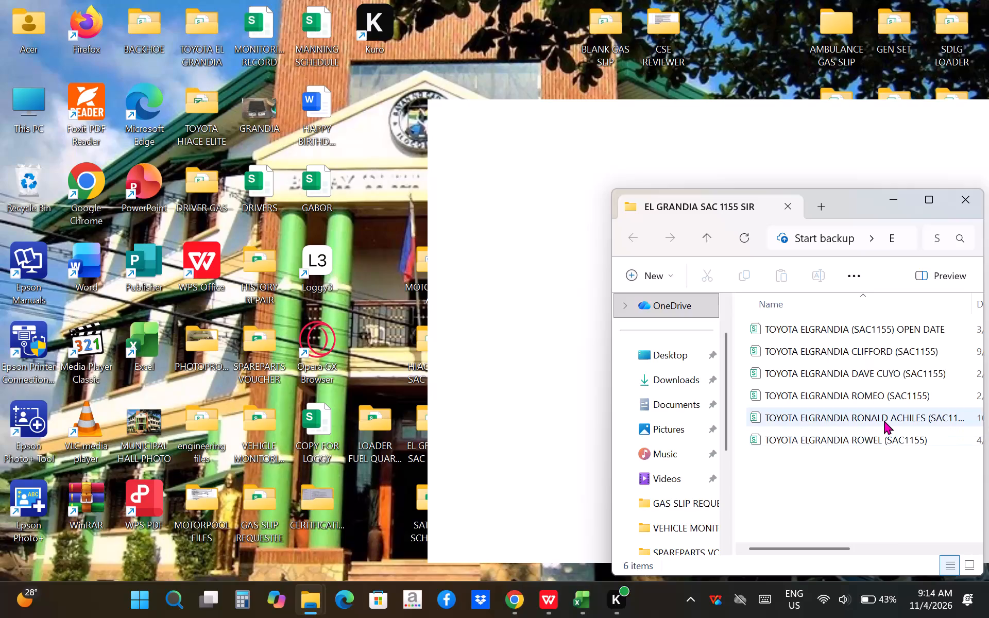
double_click(884, 420)
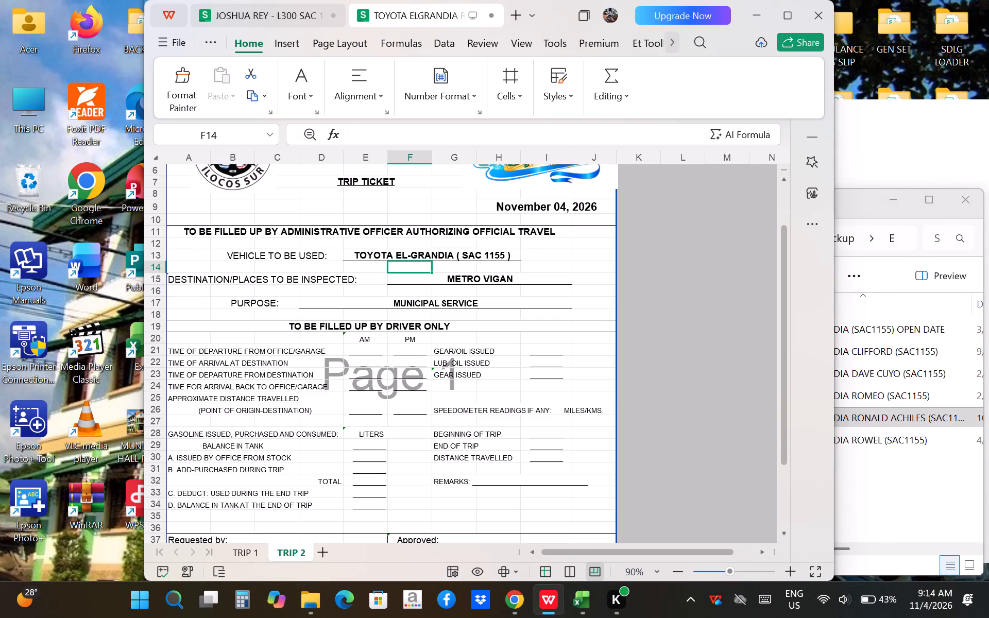
key(ctrl+p)
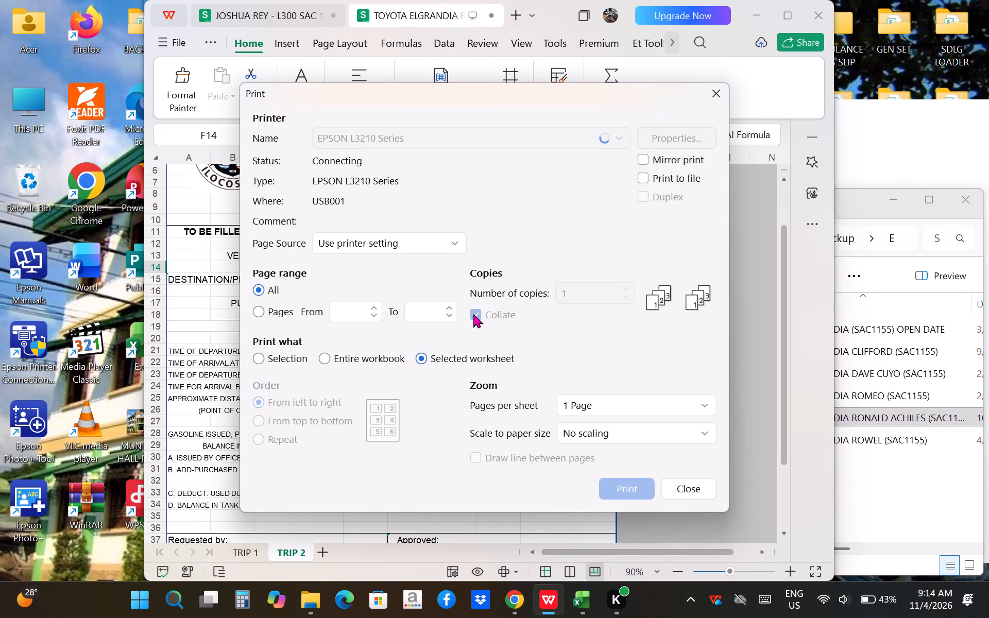
key(Return)
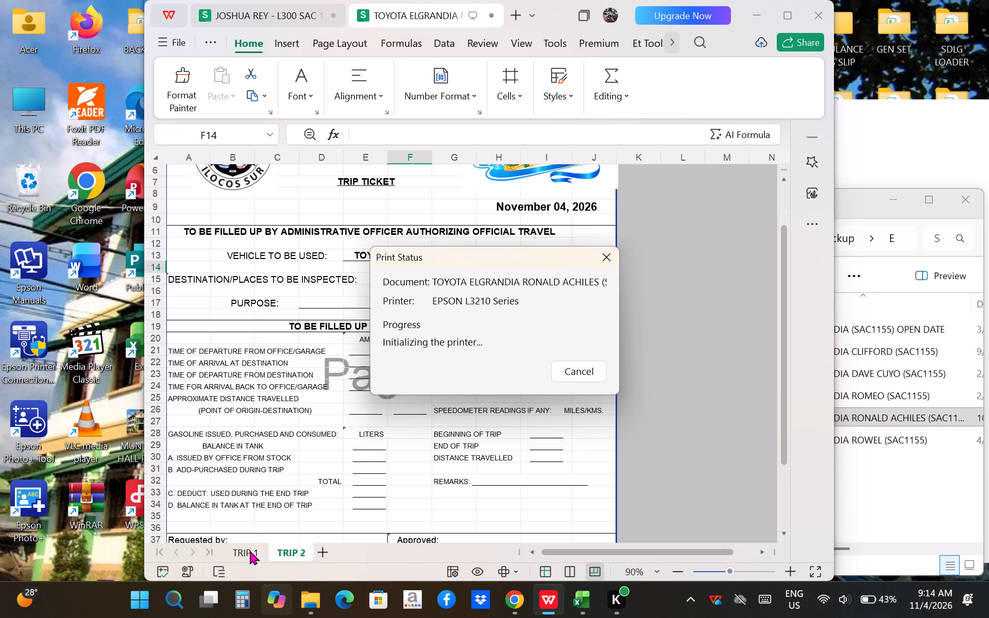
On the TRIP 1 sheet, set the diesel liters in the lower gas slip to 30 (THIRTY).
click(250, 551)
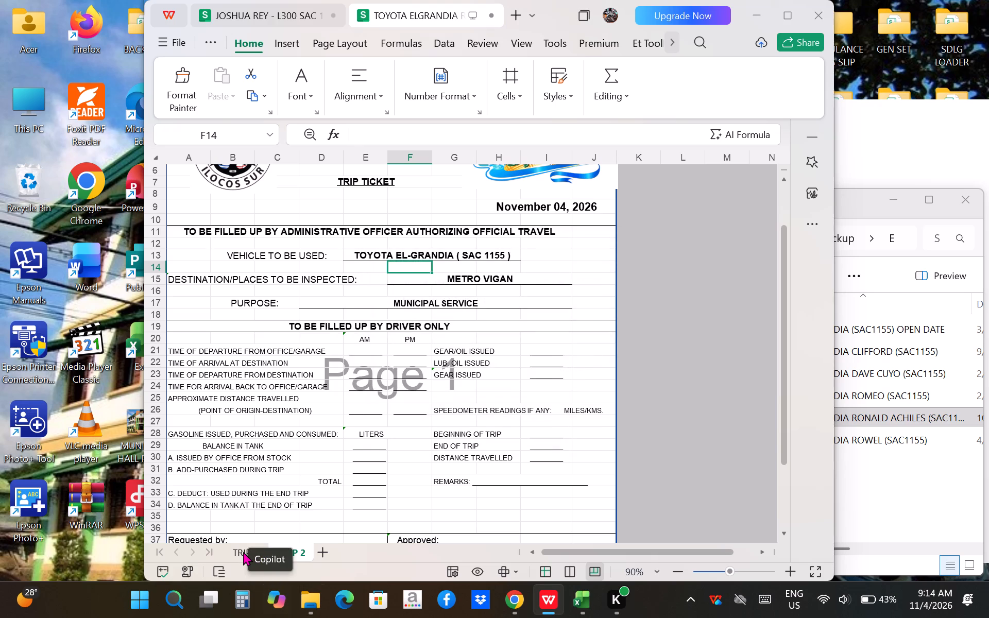
click(243, 552)
click(315, 398)
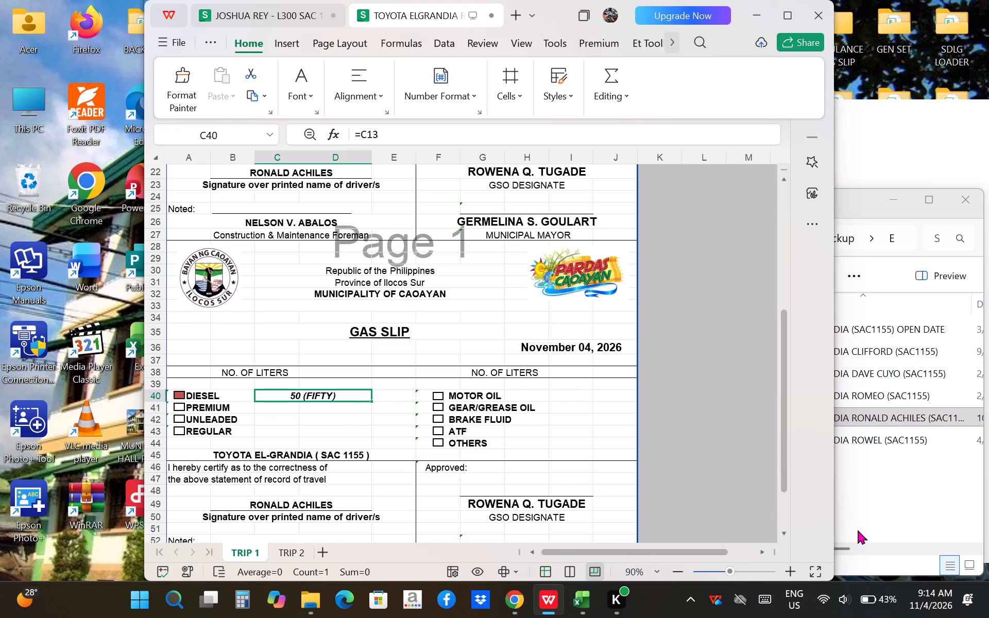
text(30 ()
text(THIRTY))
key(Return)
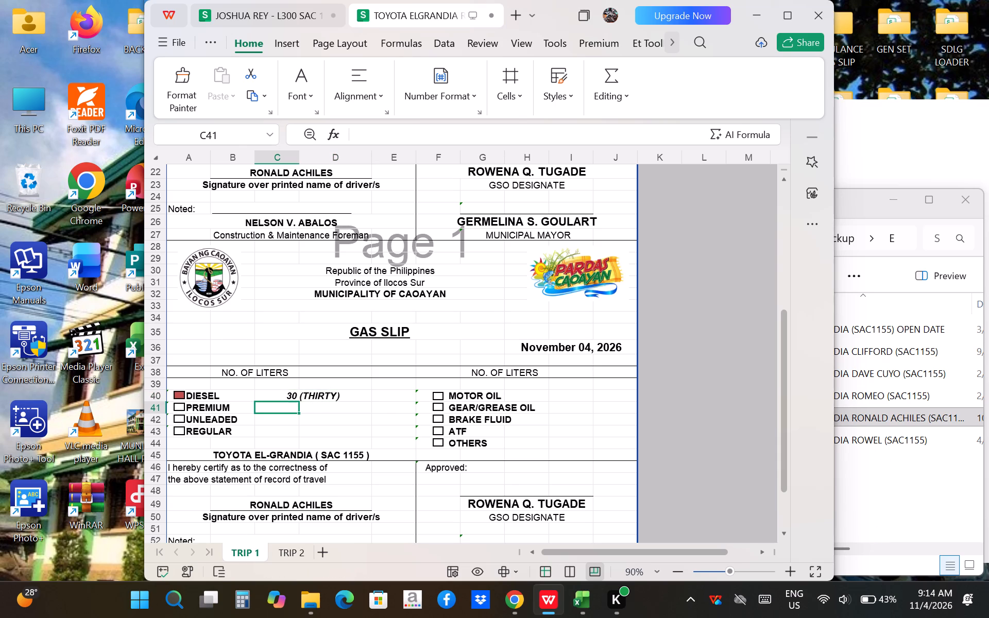
Set the diesel liters in the upper gas slip on TRIP 1 to 30 (THIRTY).
scroll(430, 417, up, 3)
click(311, 170)
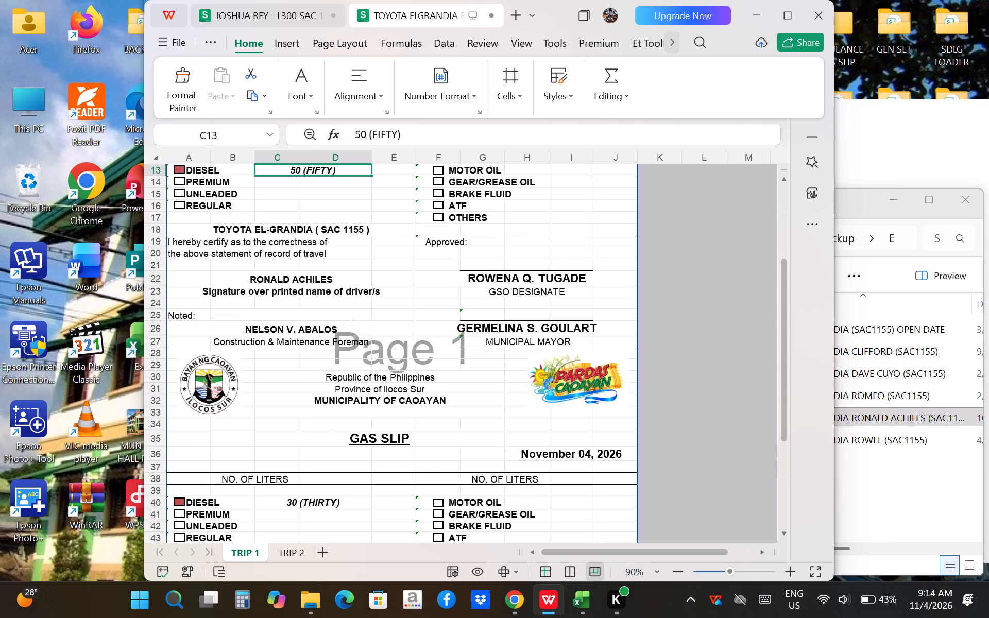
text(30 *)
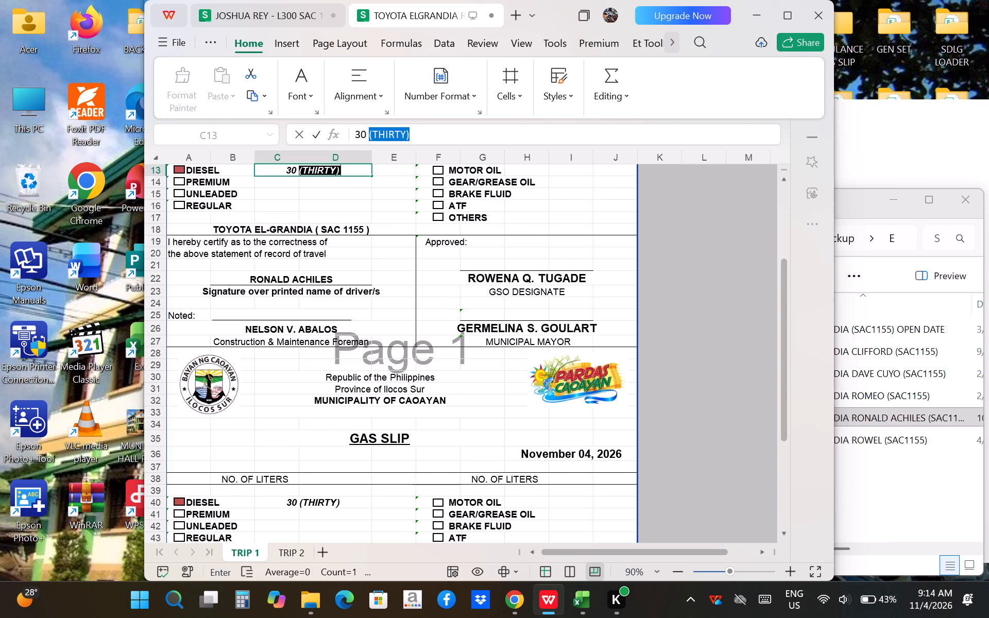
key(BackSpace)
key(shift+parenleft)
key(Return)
Print the TRIP 1 sheet with both gas slips.
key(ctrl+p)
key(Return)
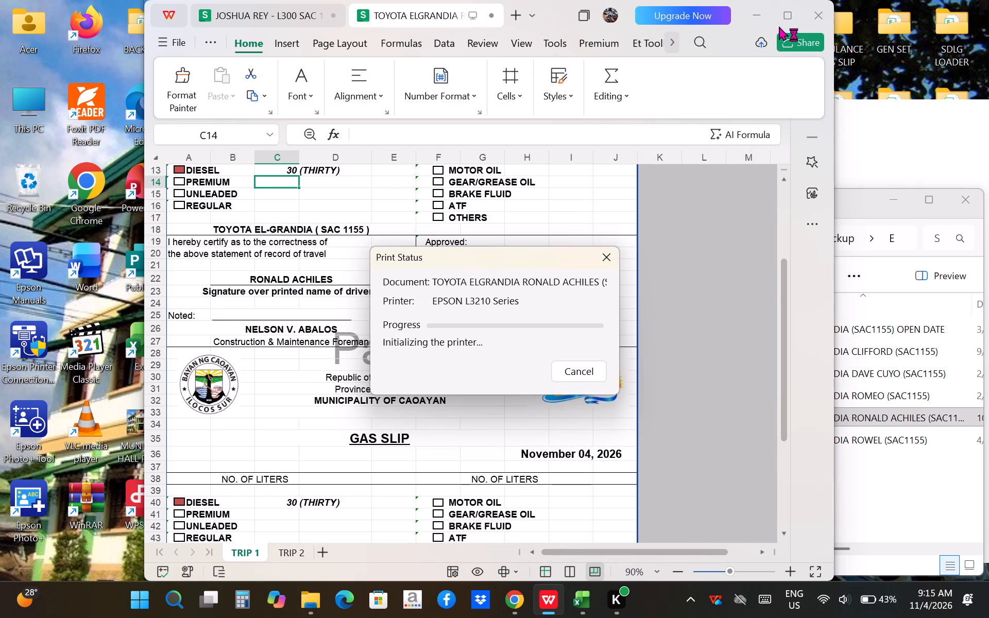
Open the GAS SLIP REQUESTEE workbook from its desktop folder.
click(752, 14)
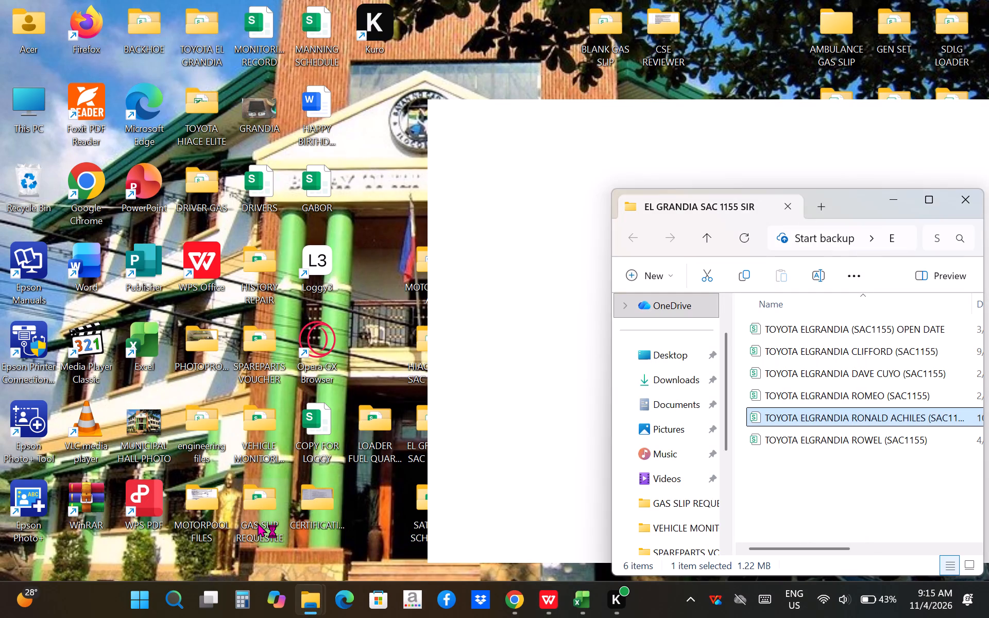
double_click(257, 504)
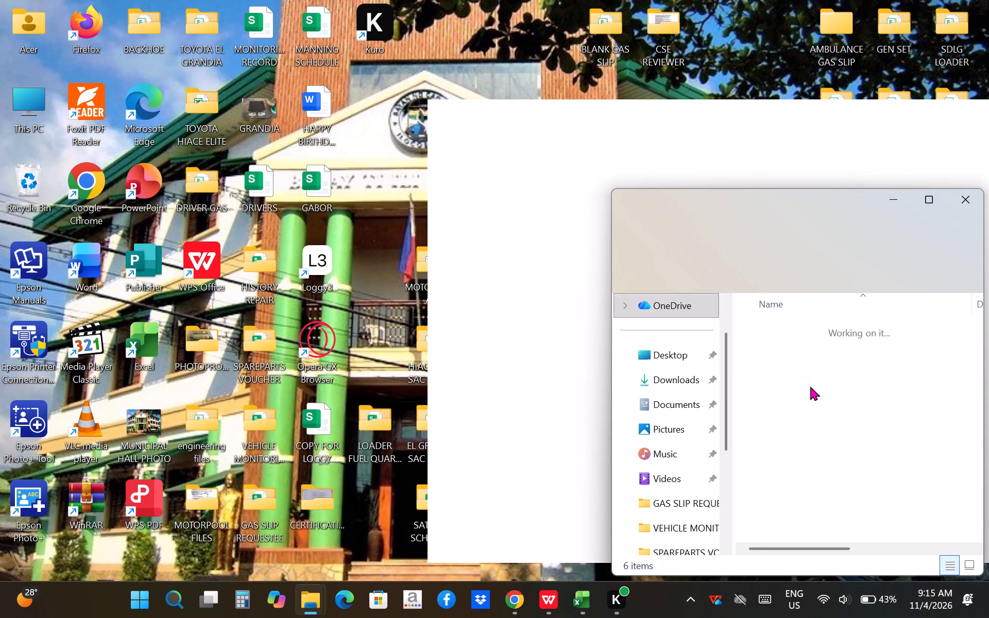
double_click(813, 353)
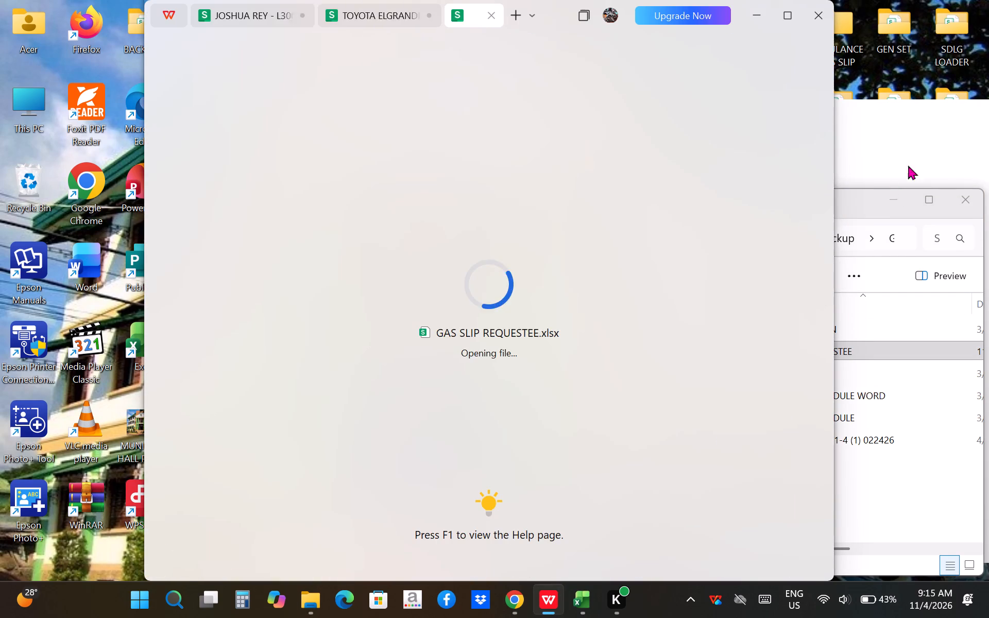
click(963, 206)
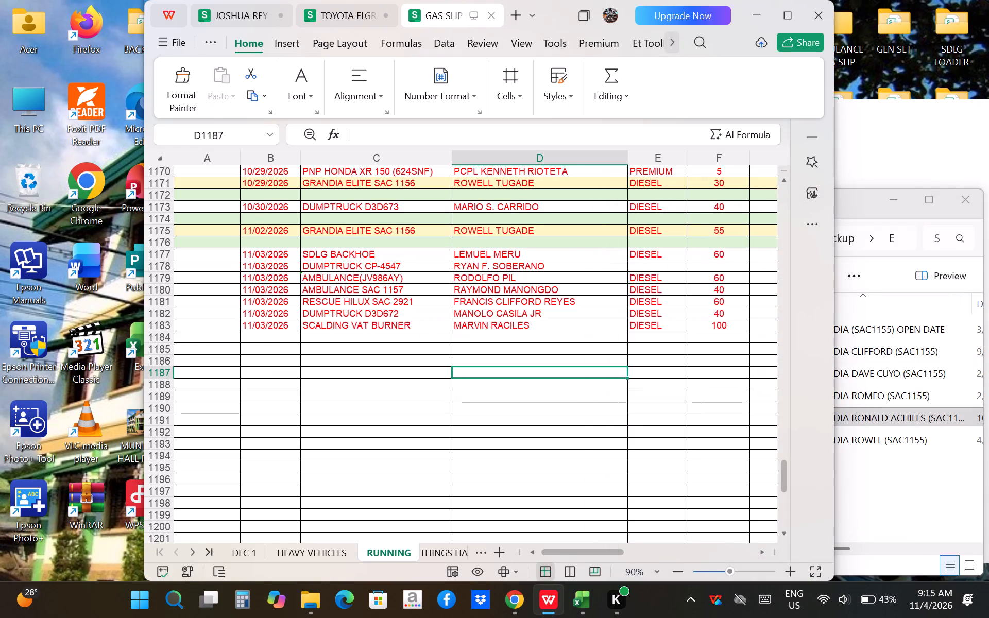
Fill separator row 1184 of the RUNNING sheet with the same light green as the earlier separators.
click(160, 335)
click(312, 96)
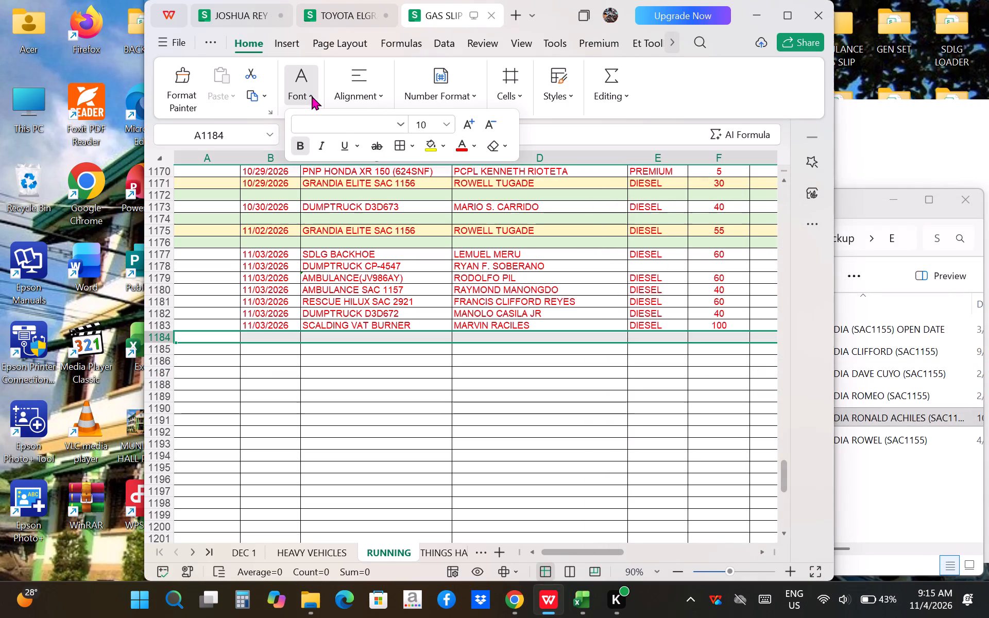
click(444, 146)
click(564, 216)
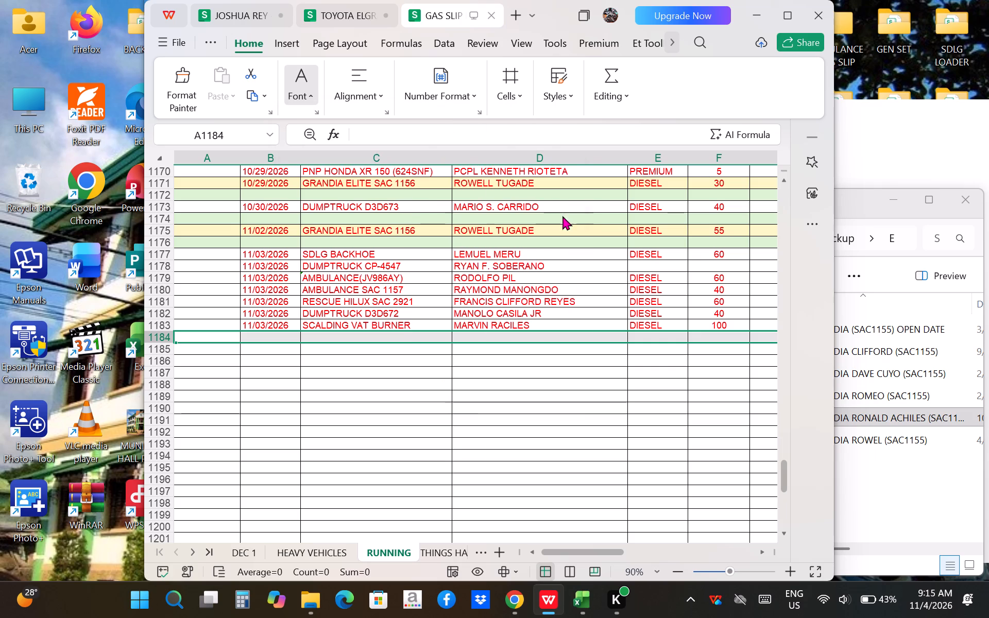
Start a new entry in row 1185 with the date 11/04/2026 and the time 9:15 AM in column H.
click(296, 356)
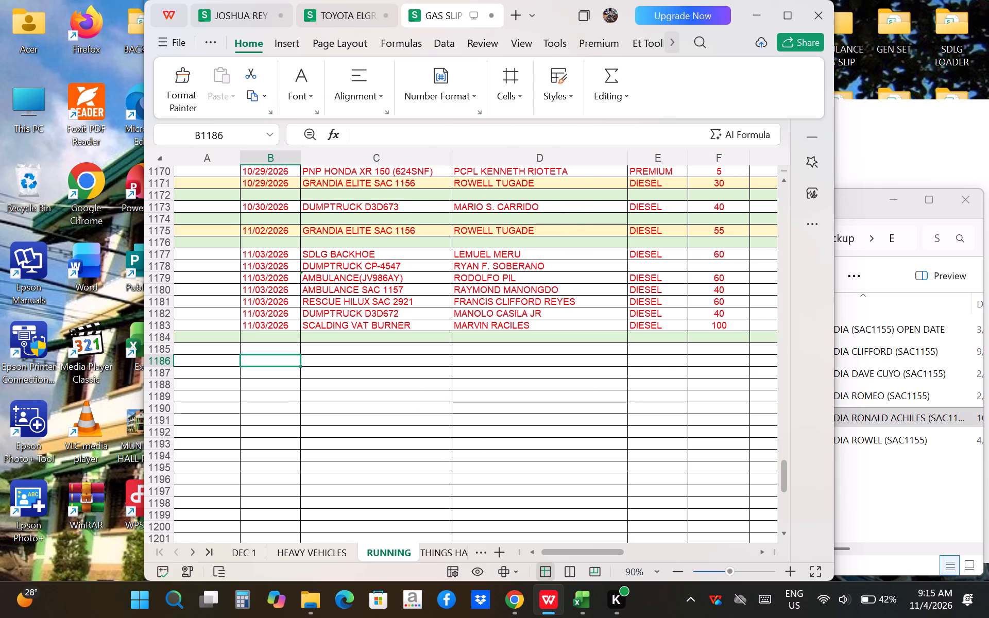
key(Up)
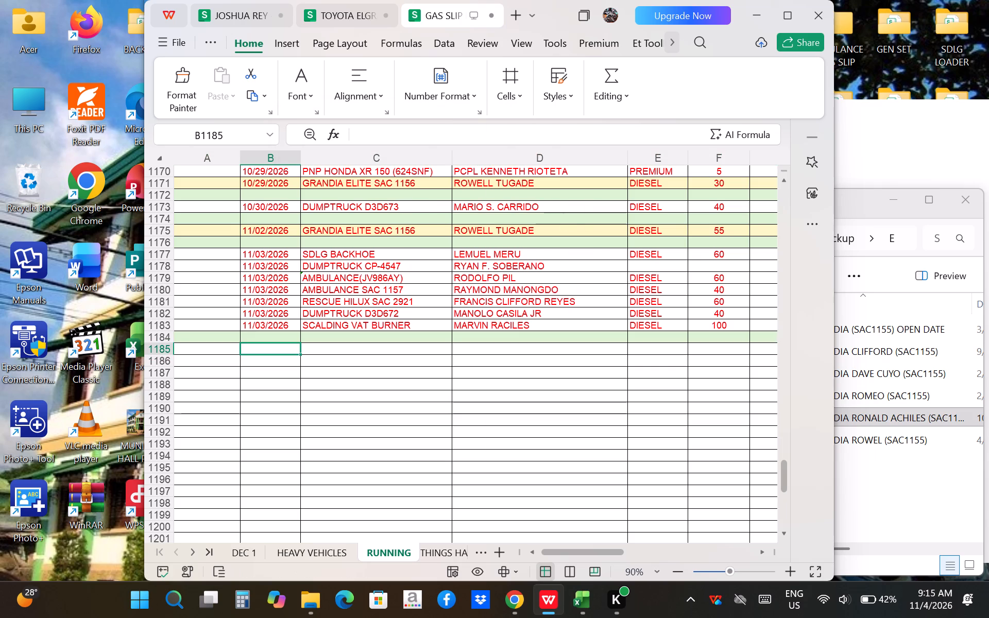
key(ctrl+semicolon)
key(Right)
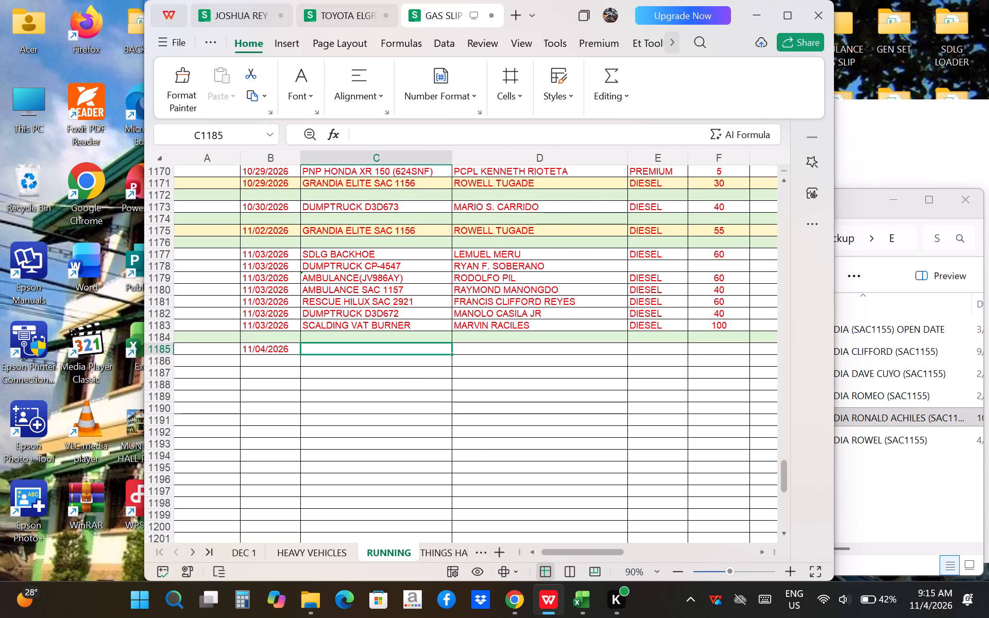
key(Right)
key(Right)
key(Right)
key(Right)
key(Right)
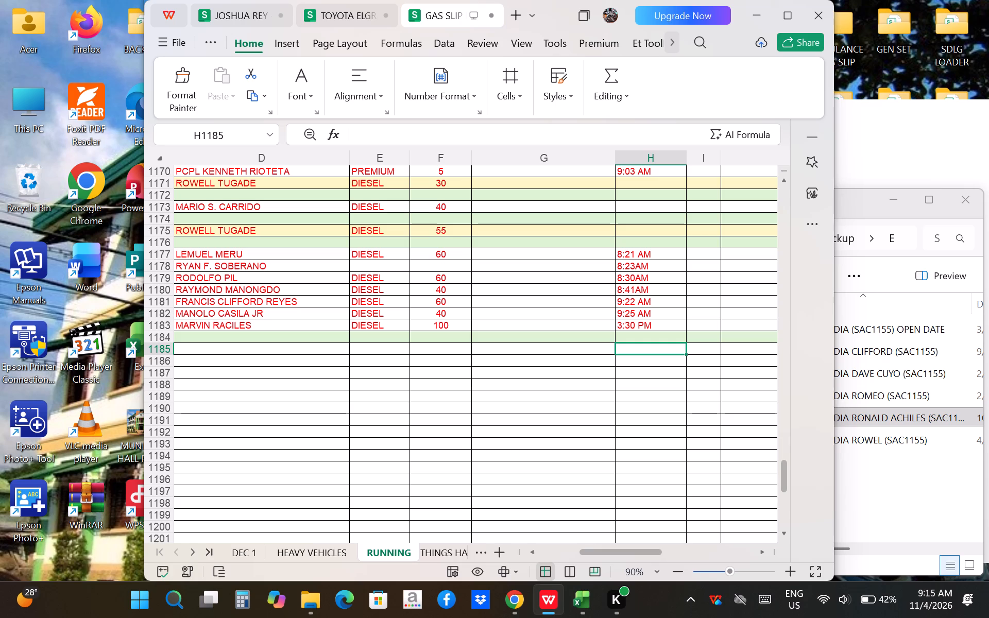
key(ctrl+apostrophe)
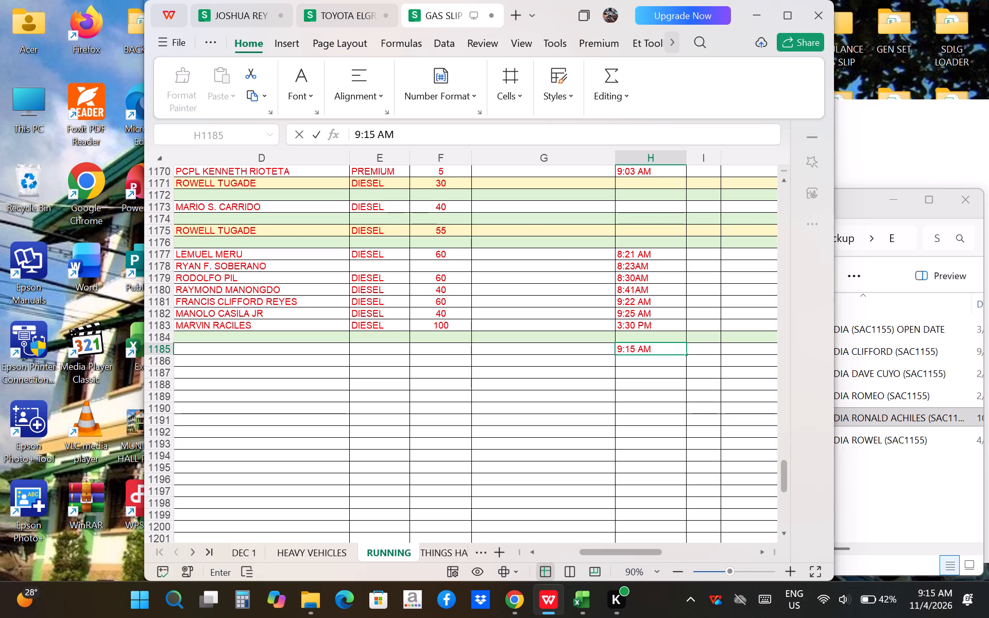
key(Left)
key(Left)
key(Left)
key(Left)
key(Left)
key(Left)
key(Right)
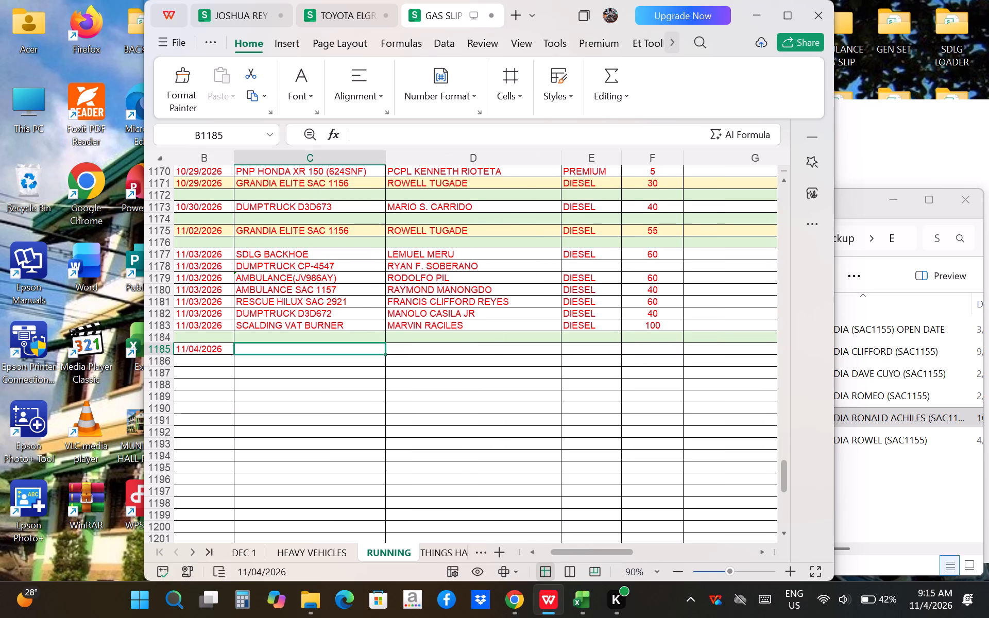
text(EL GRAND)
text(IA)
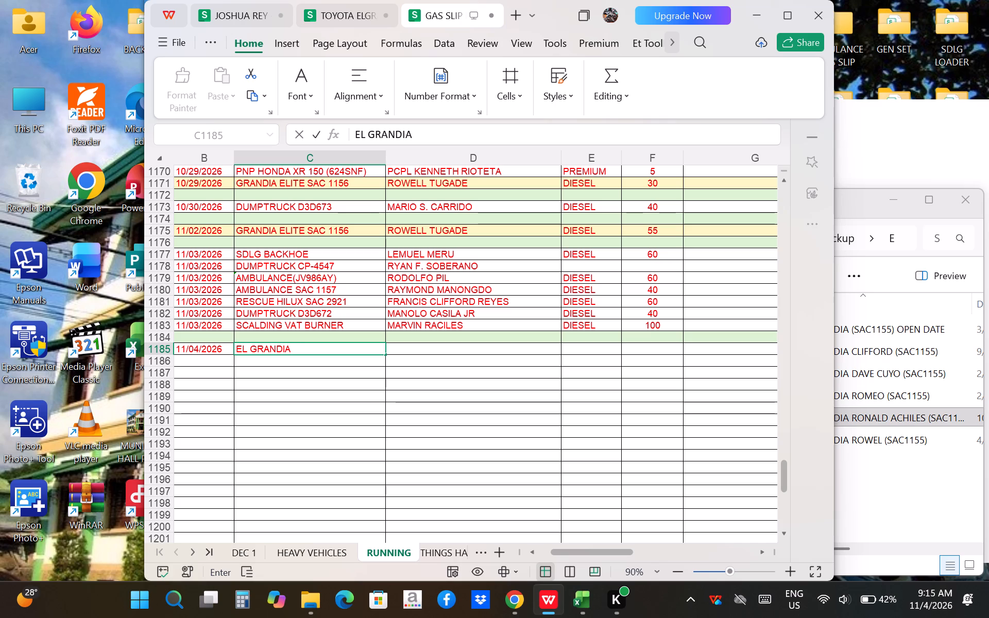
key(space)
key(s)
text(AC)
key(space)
scroll(323, 261, up, 4)
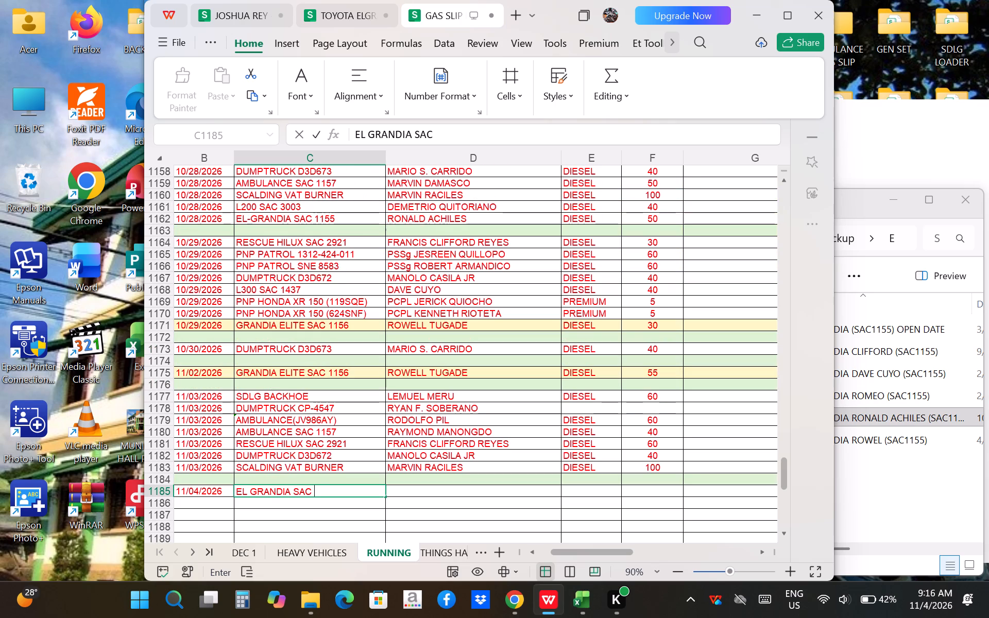
key(BackSpace)
key(BackSpace)
key(BackSpace)
key(BackSpace)
key(BackSpace)
key(BackSpace)
key(BackSpace)
key(BackSpace)
key(BackSpace)
key(BackSpace)
key(BackSpace)
key(BackSpace)
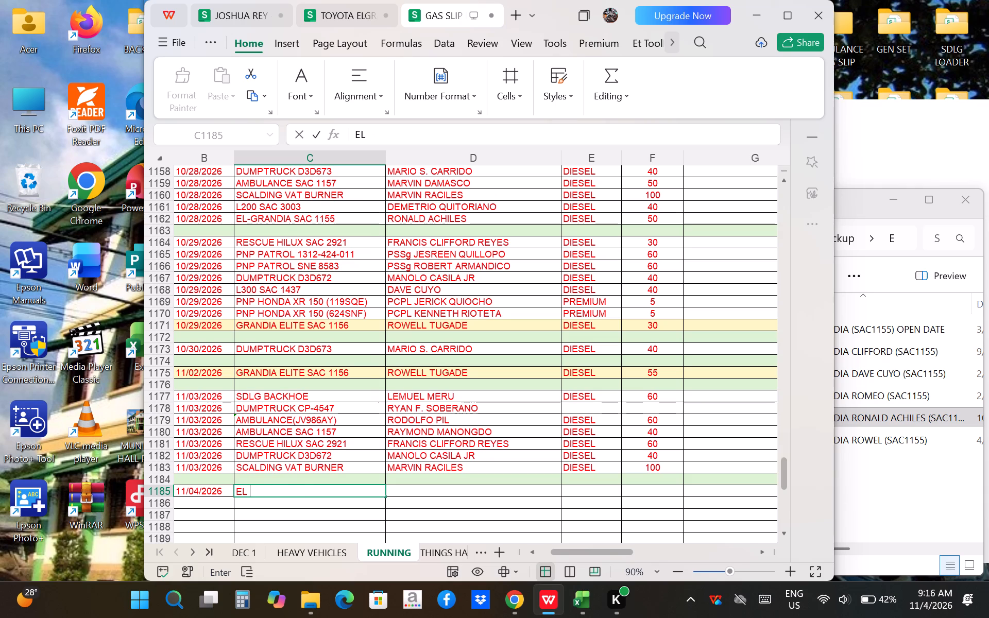
key(BackSpace)
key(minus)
key(Right)
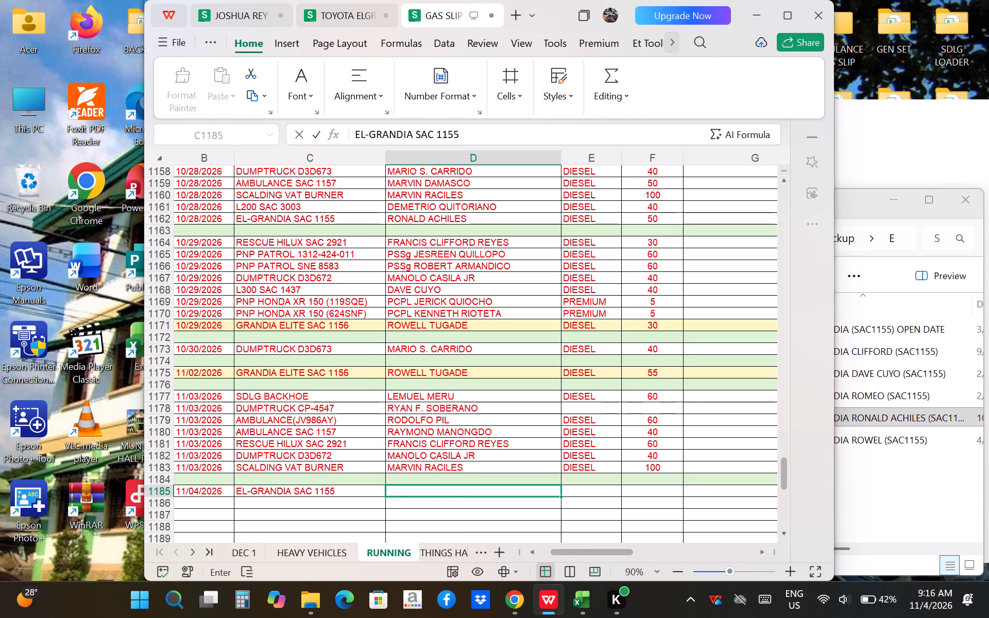
Complete row 1185 with the same driver as the 10/28/2026 El-Grandia entry, fuel type DIESEL and 30 liters.
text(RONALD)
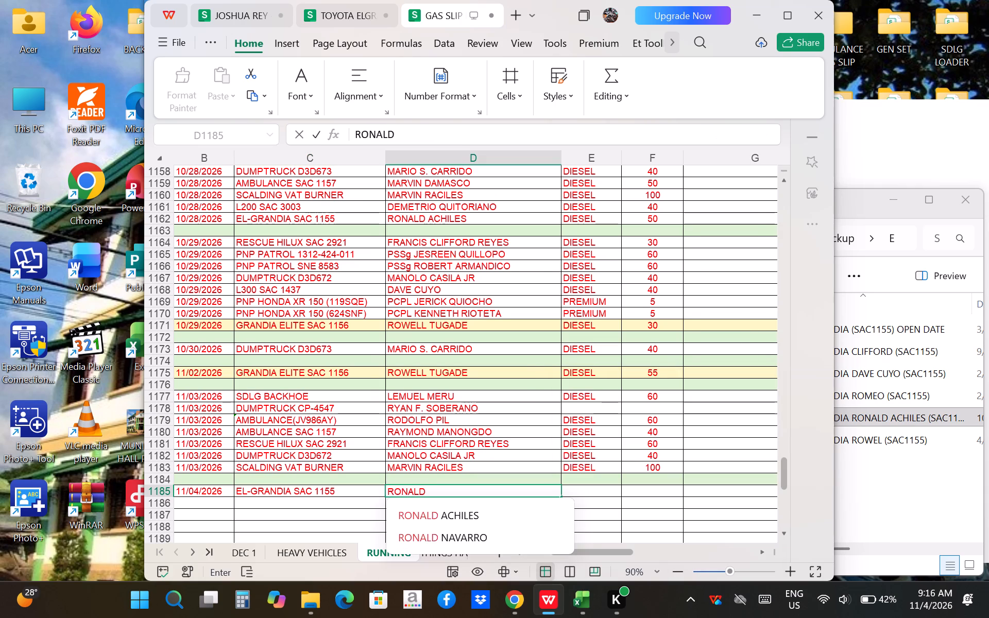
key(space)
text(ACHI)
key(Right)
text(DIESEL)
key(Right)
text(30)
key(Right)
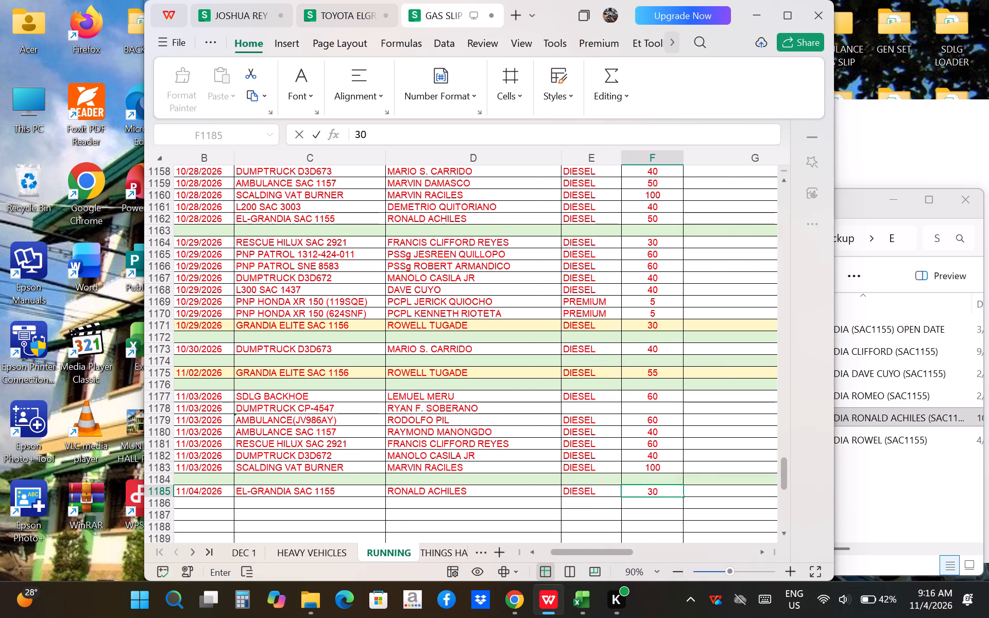
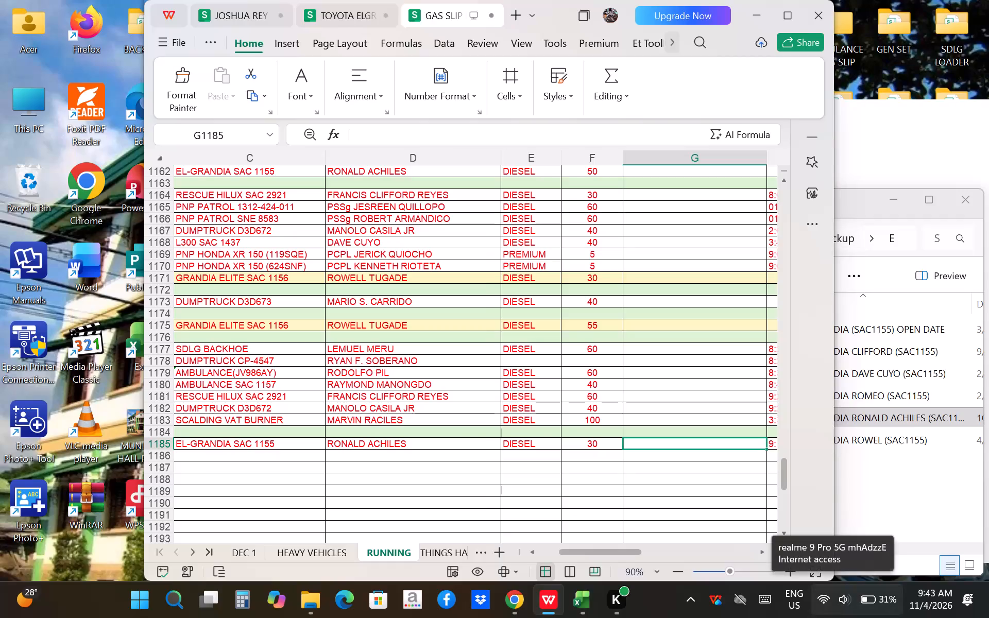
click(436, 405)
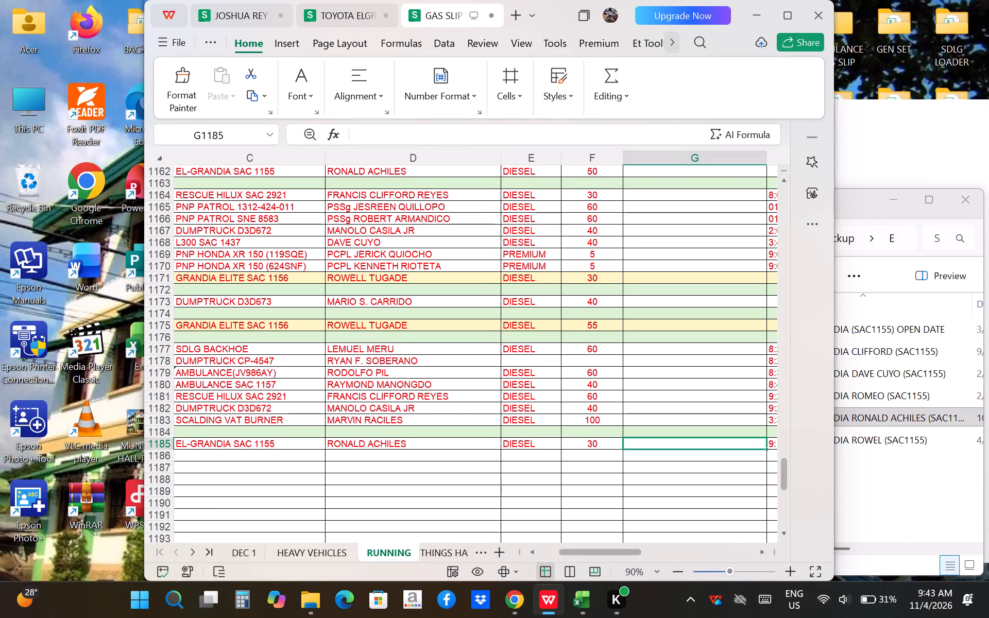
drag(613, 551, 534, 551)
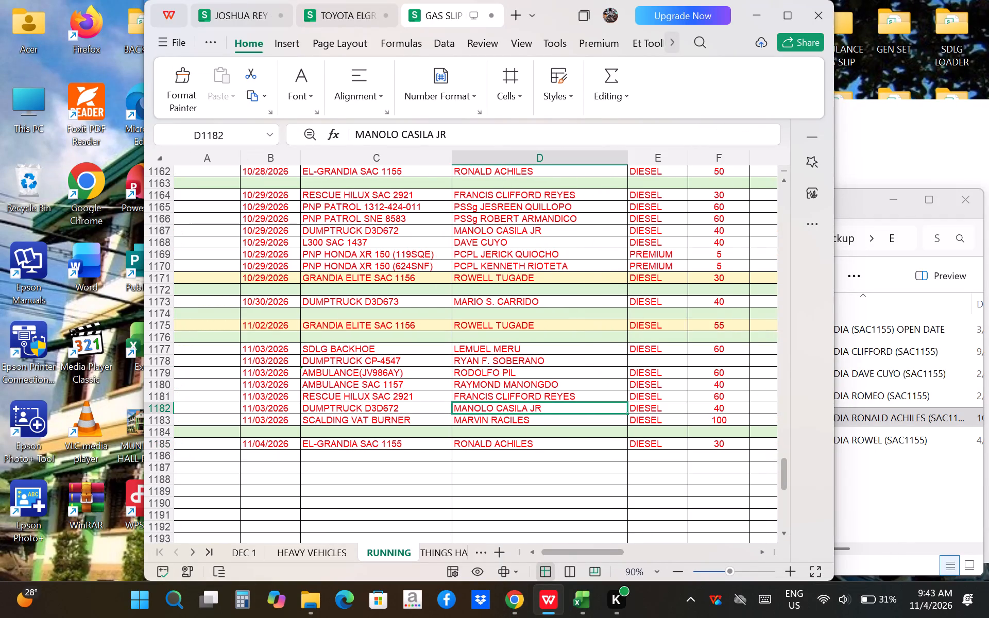
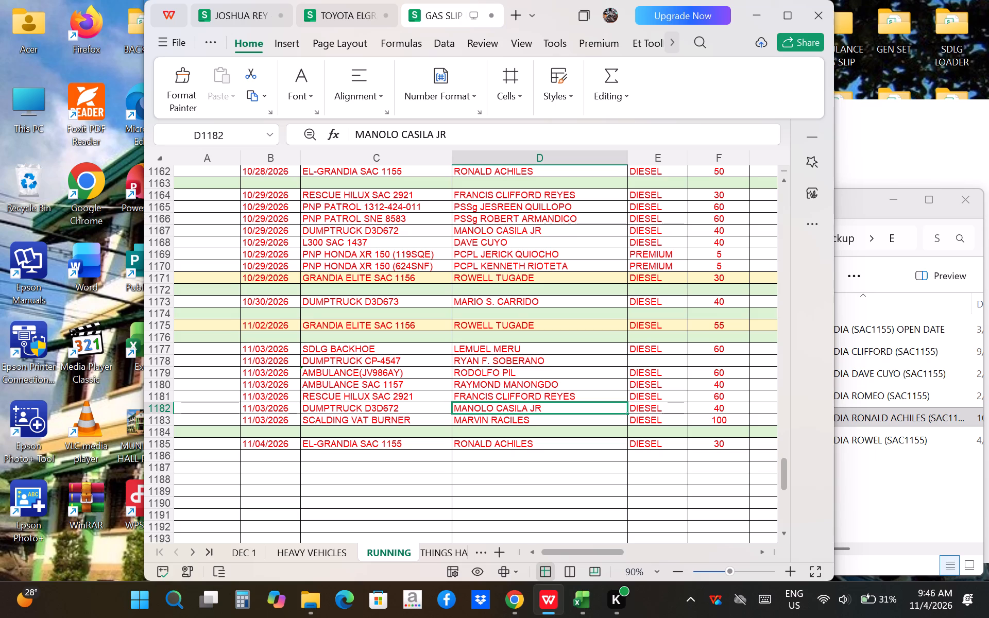
Switch from the gas slip workbook to the EL GRANDIA SAC 1155 SIR folder in File Explorer.
click(916, 483)
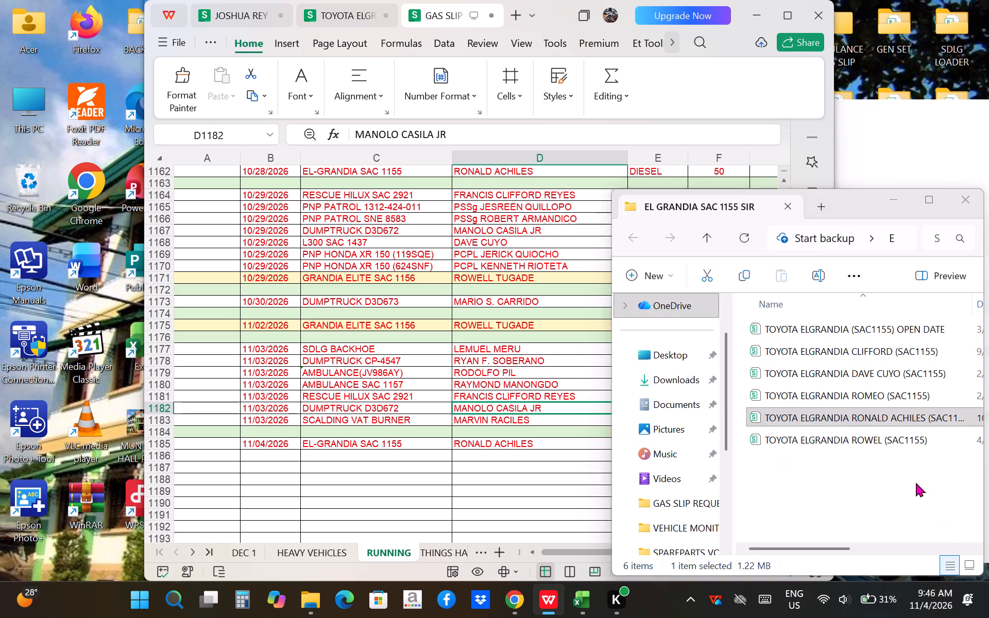